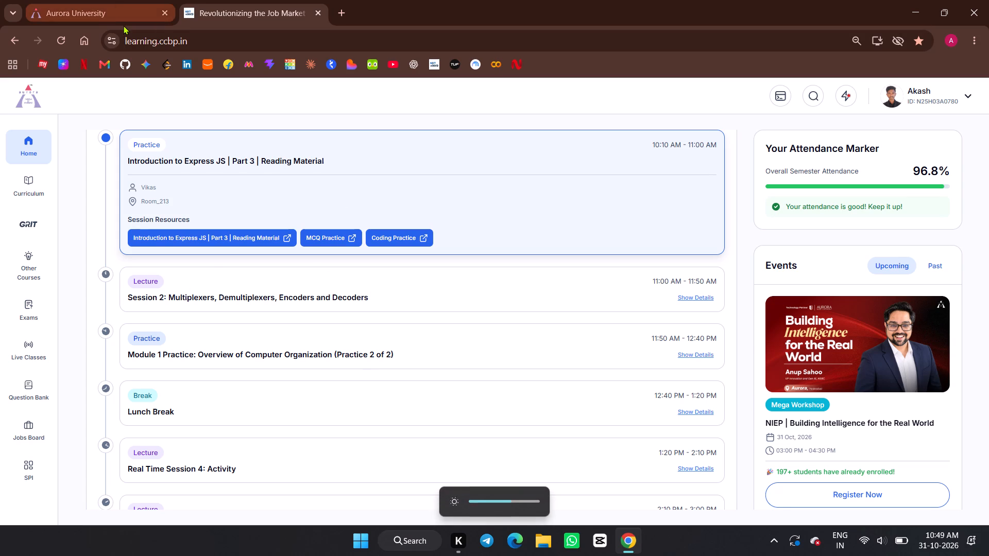
Switch to the open Aurora University sign-in page.
{"action": "left_click", "coordinate": [120, 4]}
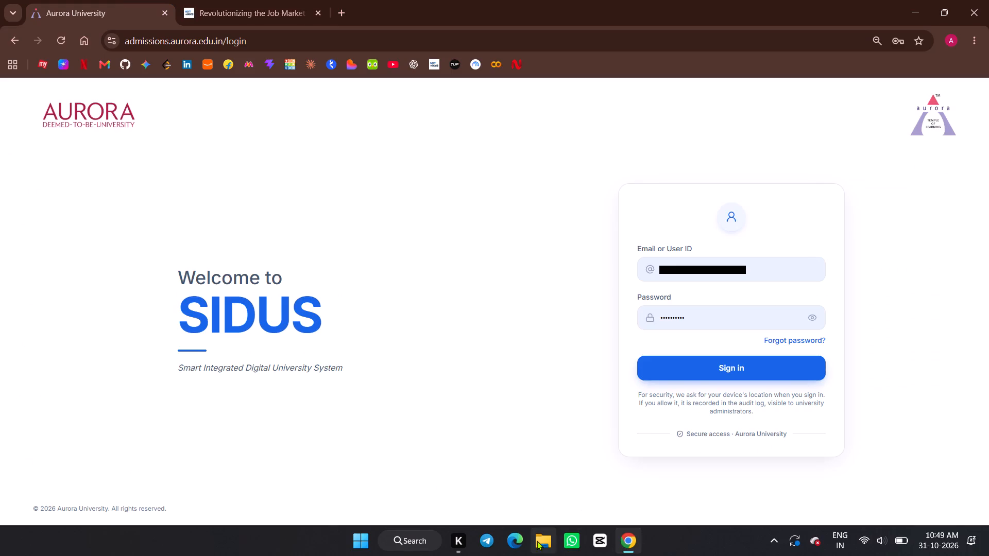
In File Explorer, make three copies of the Word document "format" within the Downloads folder.
{"action": "left_click", "coordinate": [540, 537]}
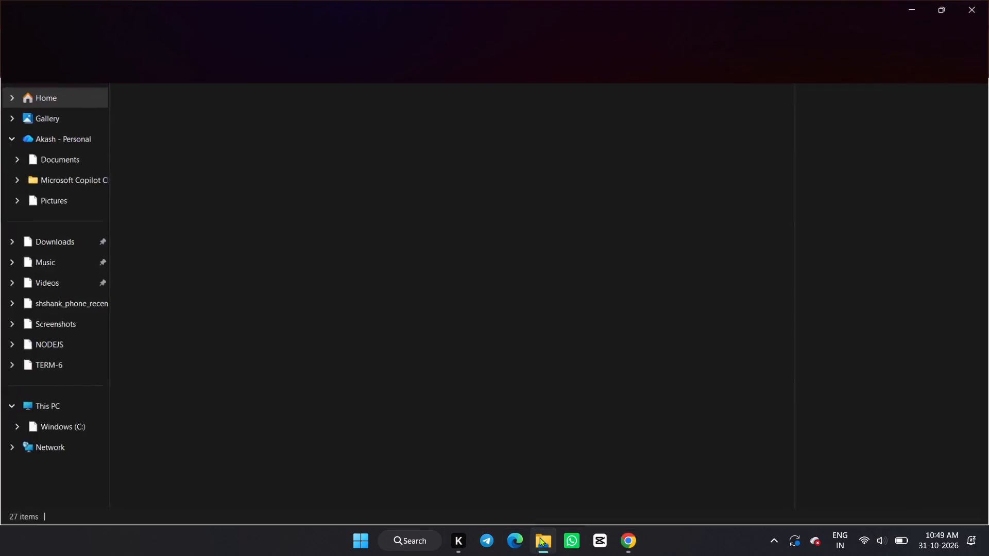
{"action": "left_click", "coordinate": [58, 250]}
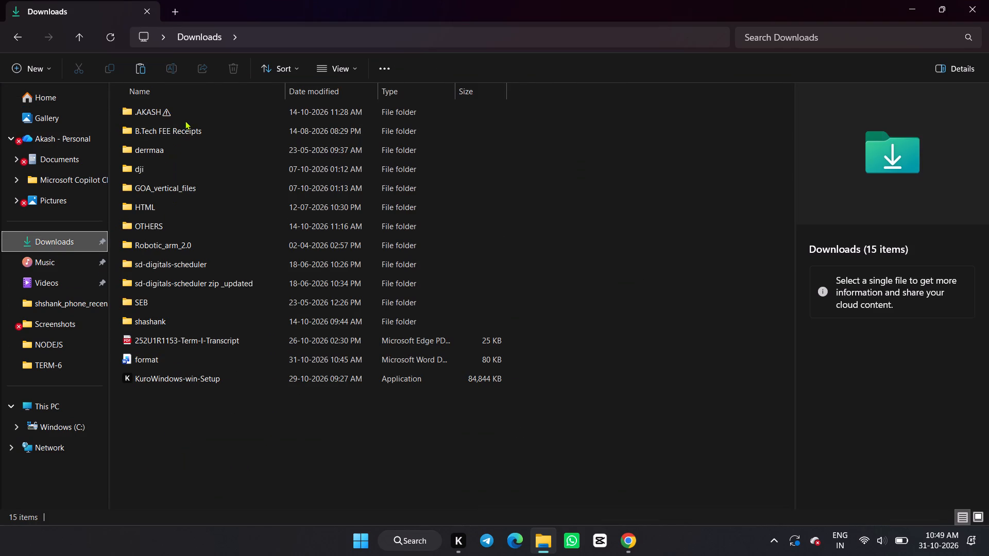
{"action": "left_click", "coordinate": [168, 353]}
{"action": "right_click", "coordinate": [168, 353]}
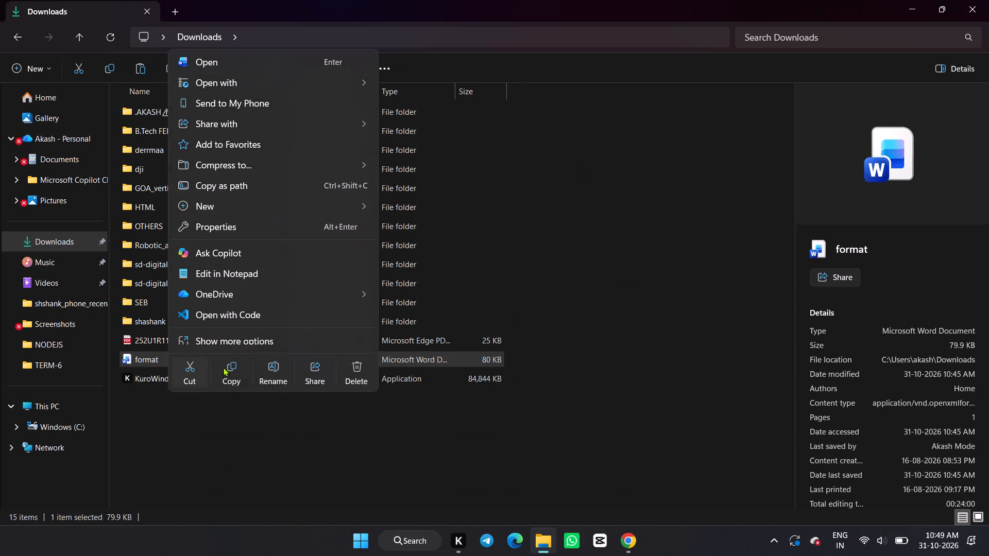
{"action": "left_click", "coordinate": [235, 375]}
{"action": "left_click", "coordinate": [212, 436]}
{"action": "right_click", "coordinate": [212, 436]}
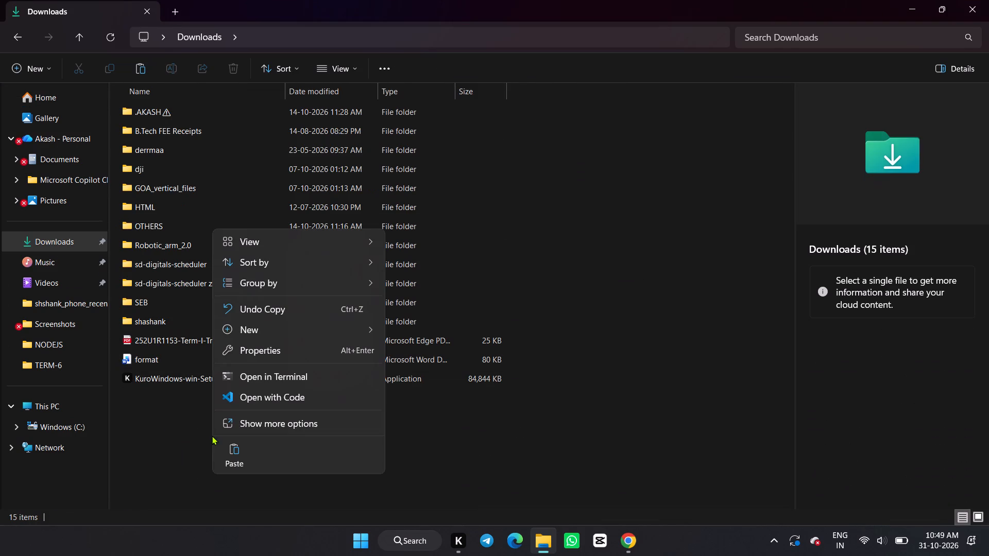
{"action": "left_click", "coordinate": [245, 446]}
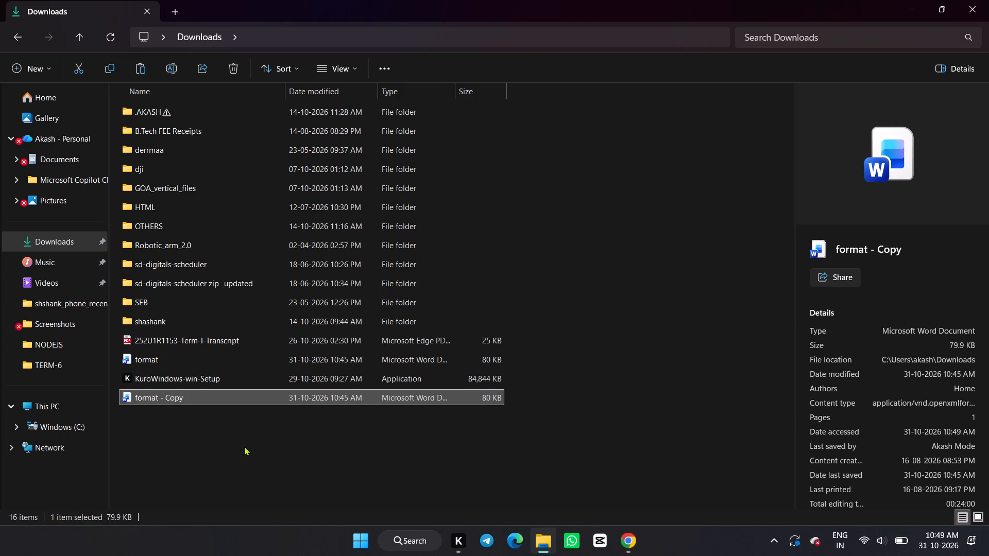
{"action": "right_click", "coordinate": [245, 446]}
{"action": "left_click", "coordinate": [264, 464]}
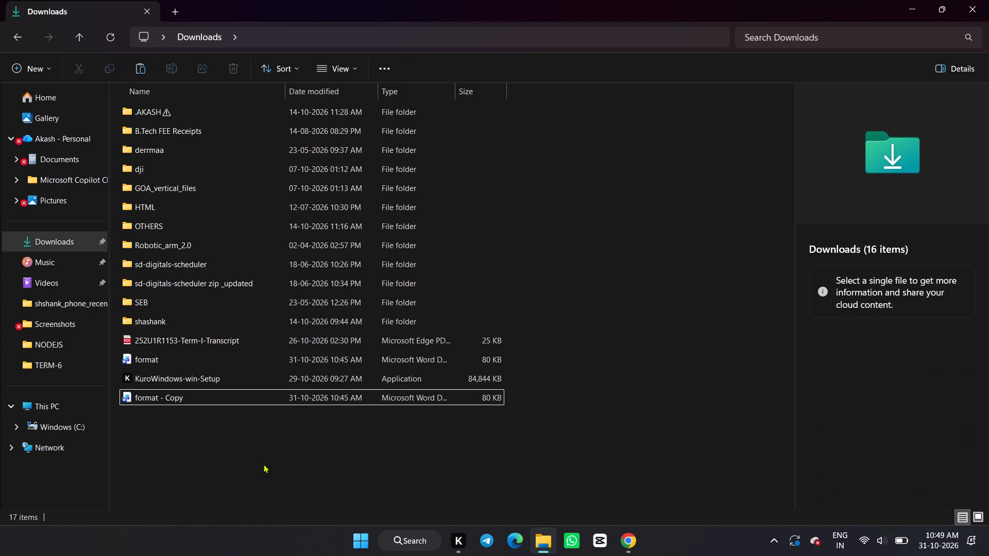
{"action": "right_click", "coordinate": [158, 432]}
{"action": "left_click", "coordinate": [193, 449]}
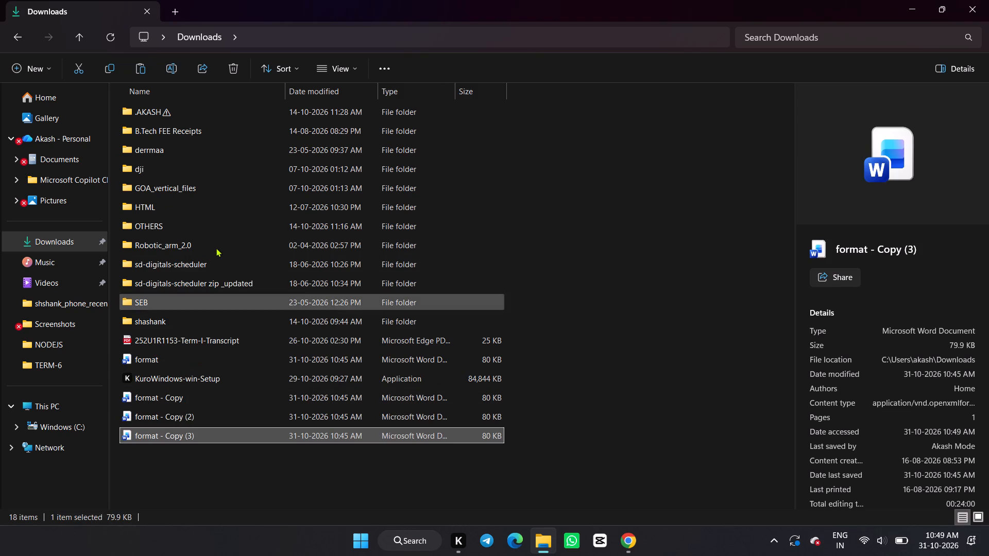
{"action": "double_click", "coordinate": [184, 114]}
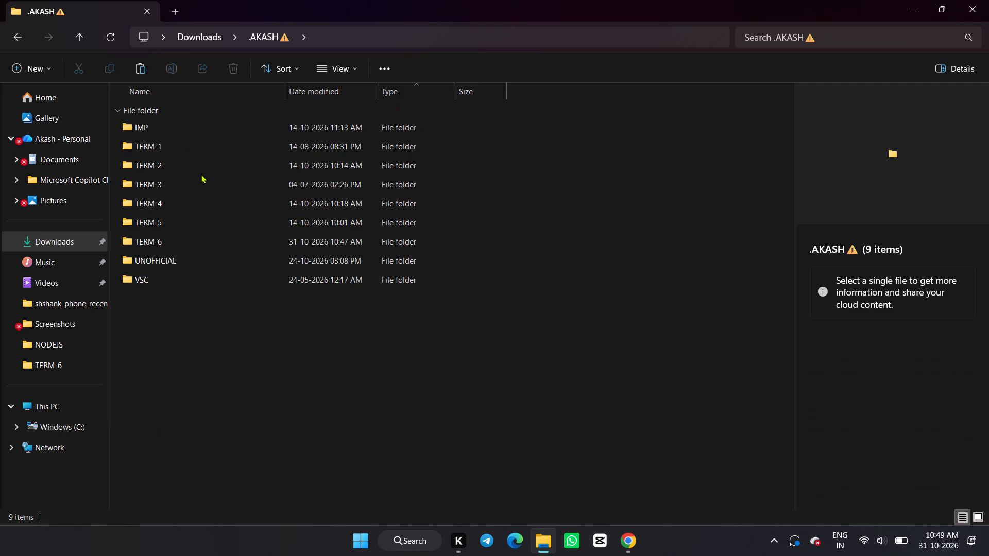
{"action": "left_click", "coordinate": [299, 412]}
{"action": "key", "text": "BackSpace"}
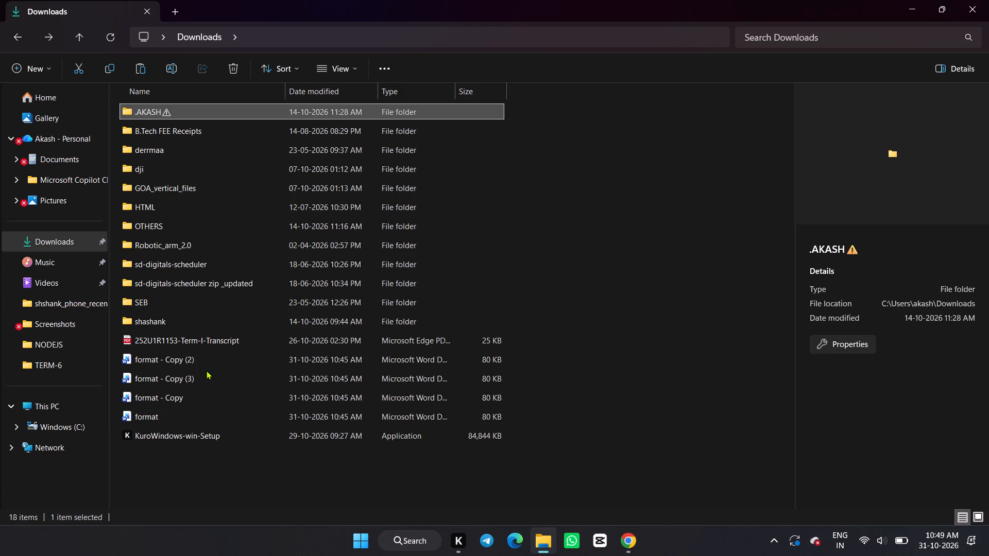
Copy the original "format" document again and paste six more duplicates into Downloads.
{"action": "left_click", "coordinate": [251, 417]}
{"action": "right_click", "coordinate": [251, 417]}
{"action": "left_click", "coordinate": [310, 440]}
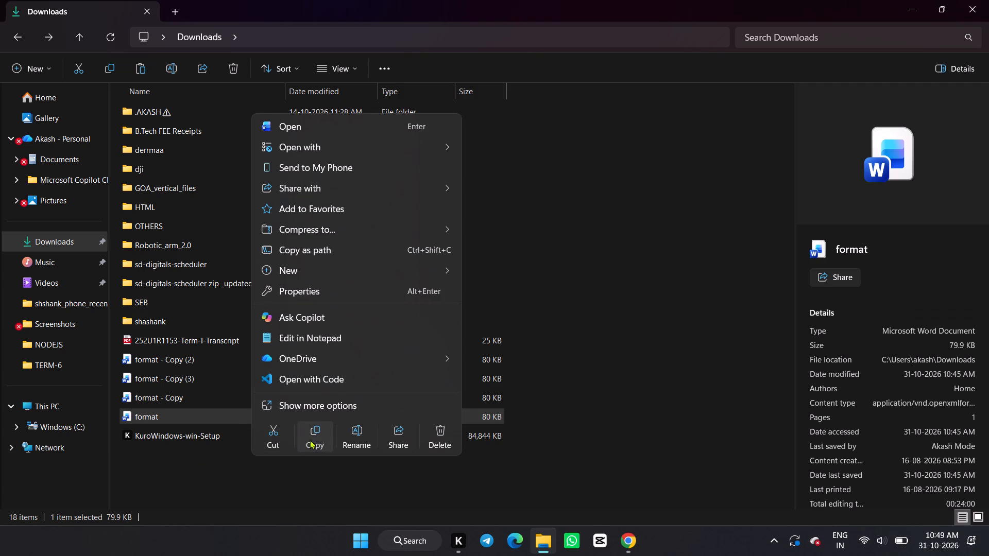
{"action": "left_click", "coordinate": [219, 468]}
{"action": "key", "text": "ctrl+v"}
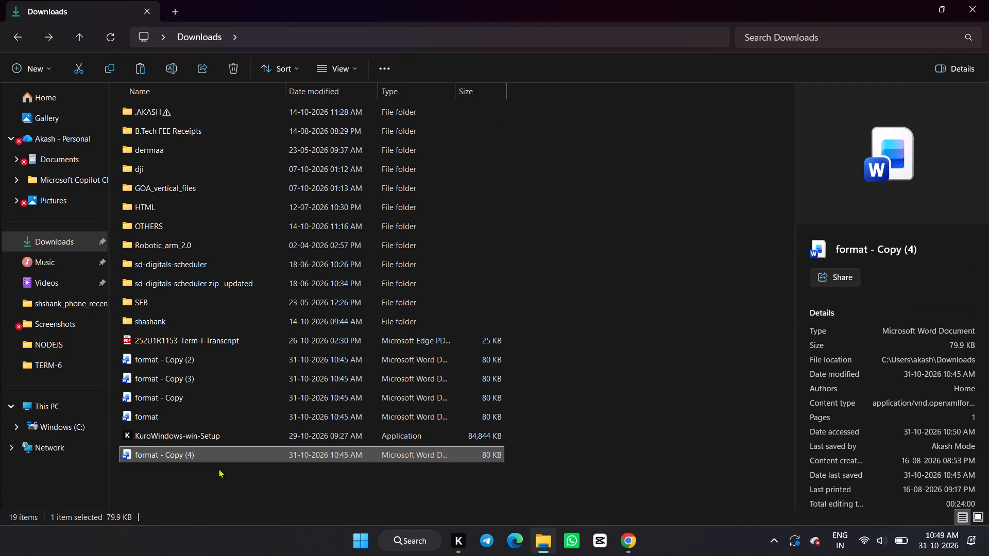
{"action": "key", "text": "ctrl+v"}
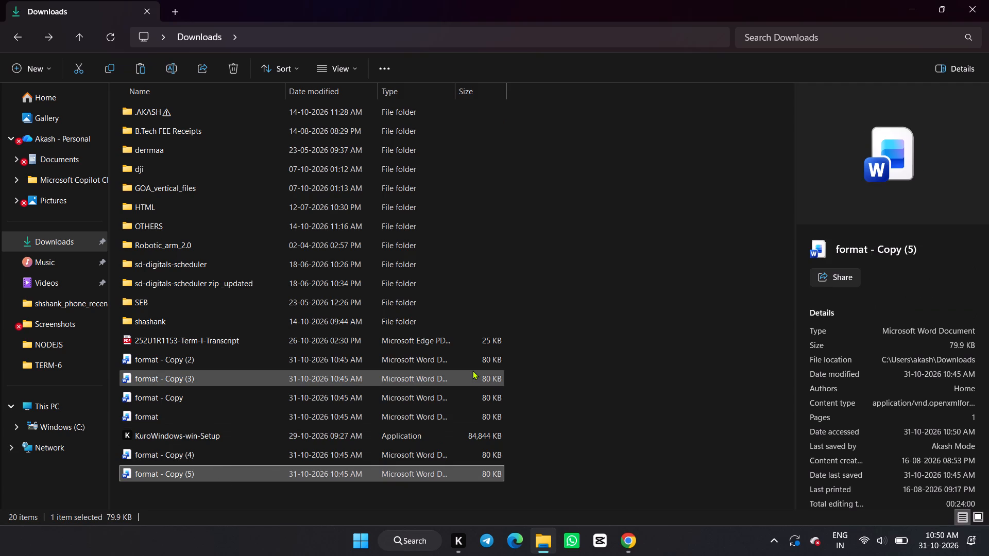
{"action": "scroll", "coordinate": [473, 370], "scroll_direction": "down", "scroll_amount": 1}
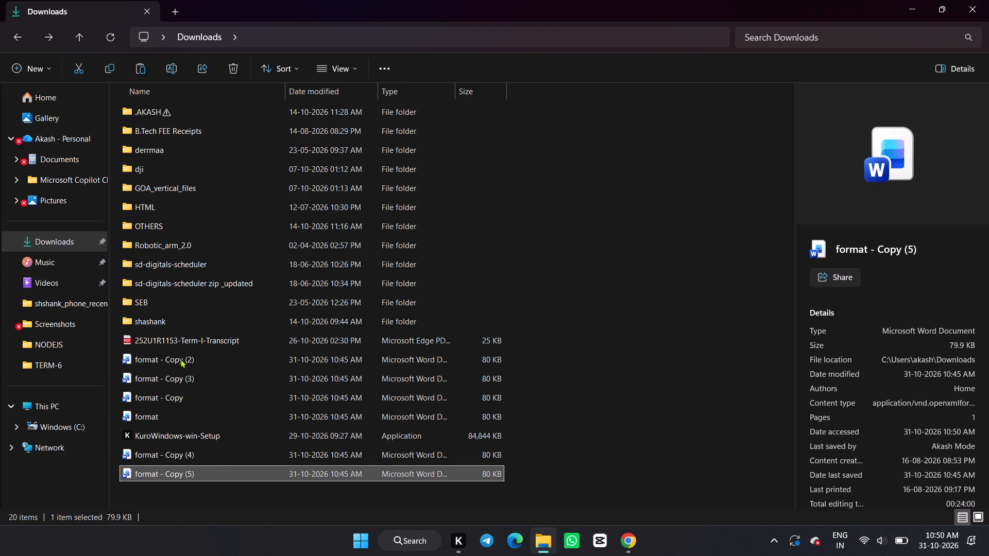
{"action": "left_click", "coordinate": [181, 359]}
{"action": "left_click", "coordinate": [571, 443]}
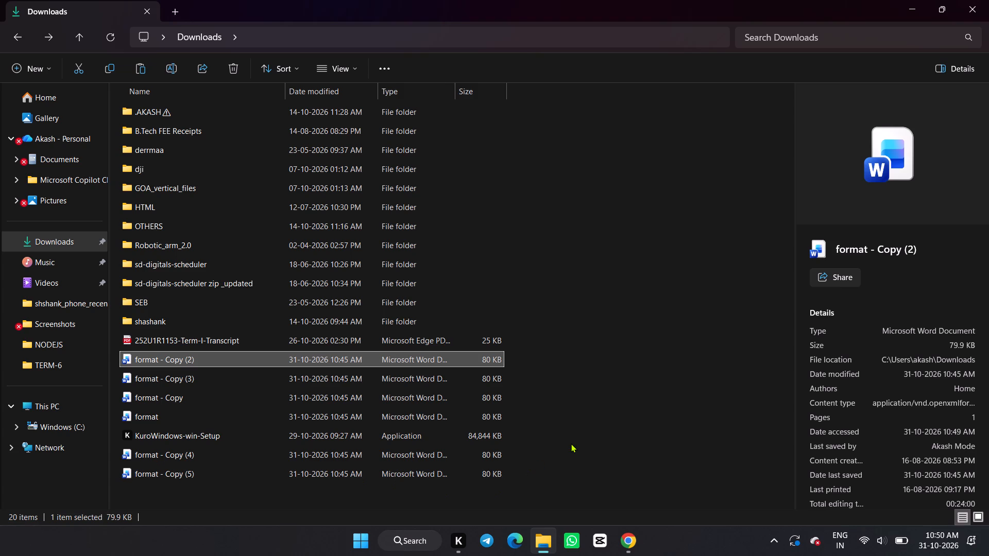
{"action": "key", "text": "ctrl+v"}
{"action": "key", "text": "ctrl+v"}
{"action": "key", "text": "ctrl+v"}
{"action": "key", "text": "ctrl+v"}
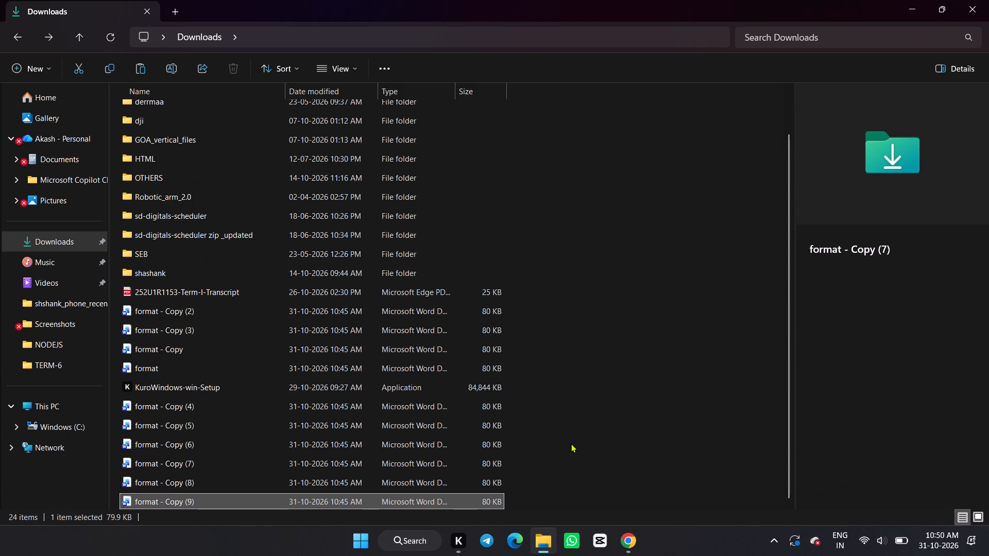
Delete the file "format - Copy (4)" from Downloads.
{"action": "left_click", "coordinate": [219, 412]}
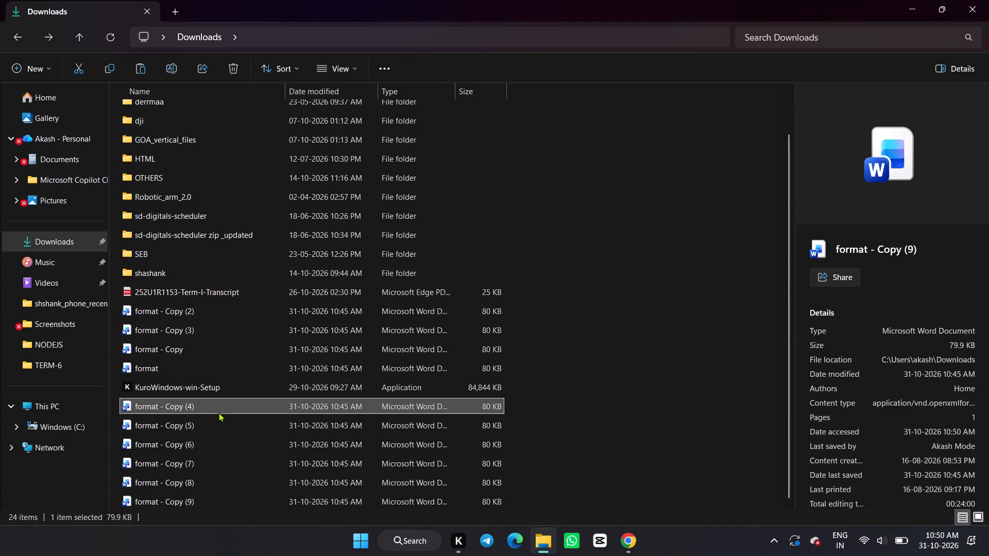
{"action": "key", "text": "Delete"}
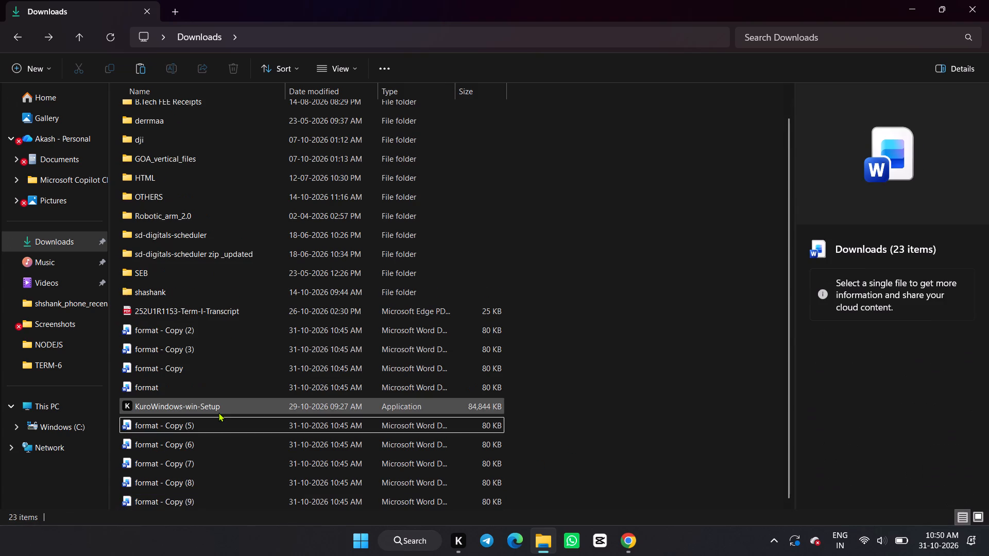
Copy the files "format - Copy (5)" through "format - Copy (9)" from Downloads into the MATHS folder under .AKASH > TERM-6.
{"action": "left_click", "coordinate": [208, 426]}
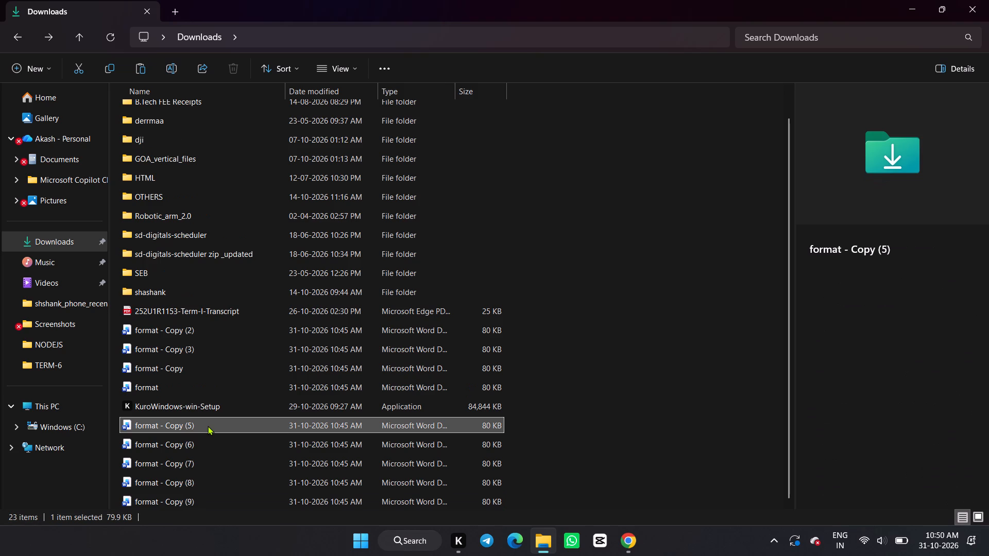
{"action": "key", "text": "shift+Down"}
{"action": "key", "text": "shift+Down"}
{"action": "key", "text": "shift+Down"}
{"action": "key", "text": "shift+Down"}
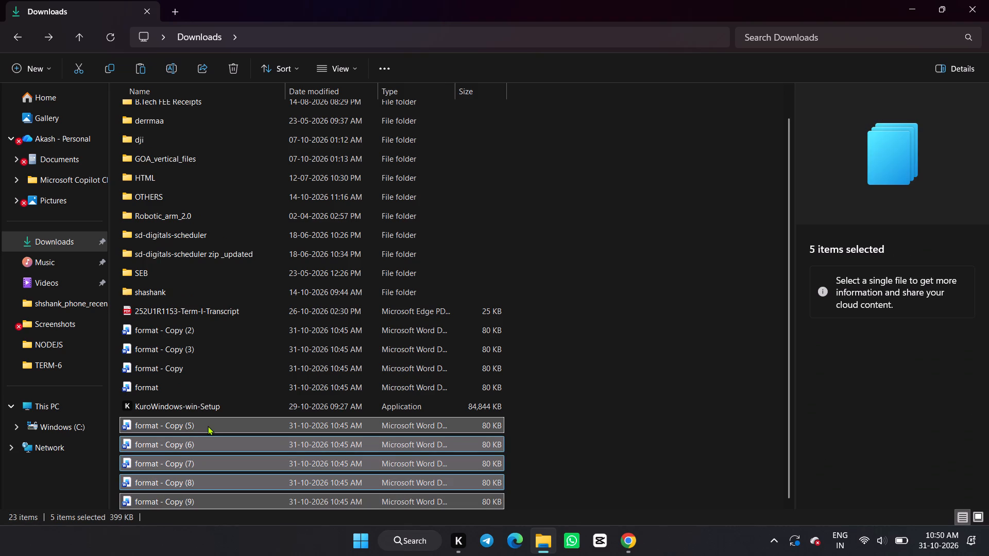
{"action": "key", "text": "ctrl+c"}
{"action": "left_click", "coordinate": [642, 269]}
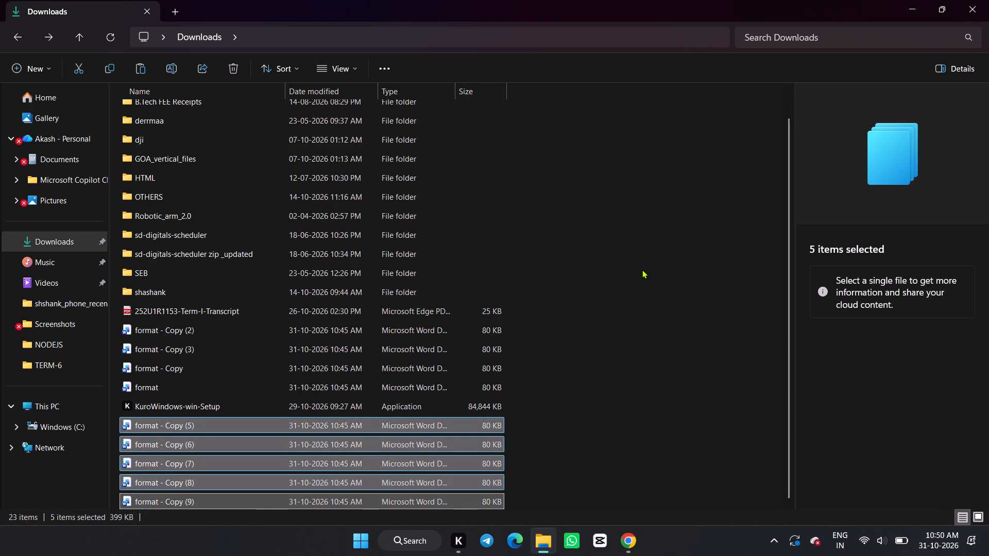
{"action": "scroll", "coordinate": [289, 257], "scroll_direction": "up", "scroll_amount": 6}
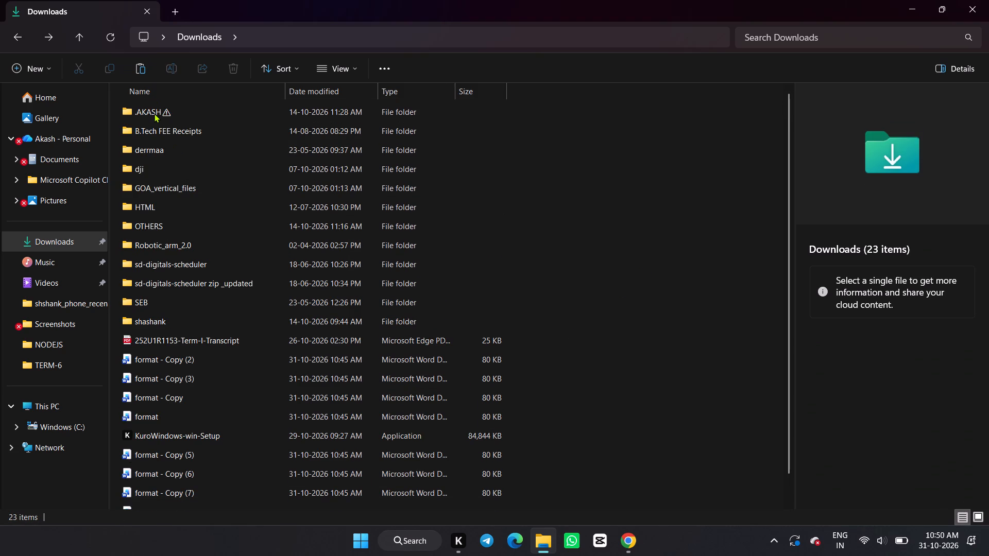
{"action": "double_click", "coordinate": [155, 114]}
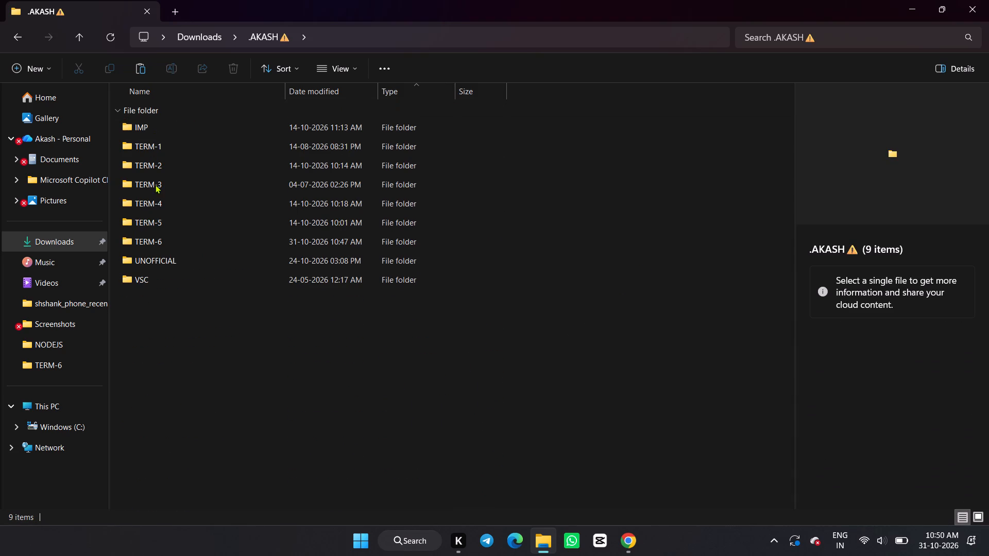
{"action": "double_click", "coordinate": [156, 238]}
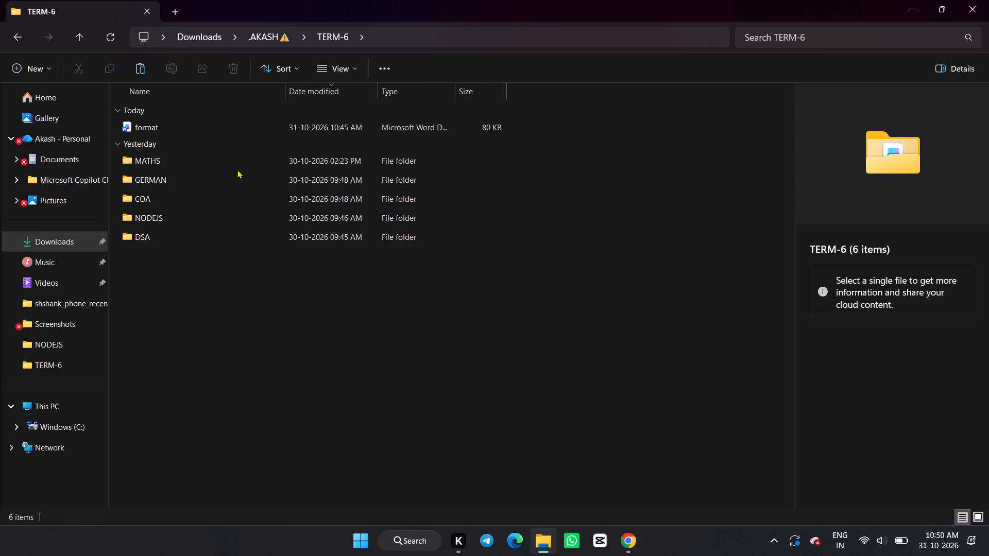
{"action": "double_click", "coordinate": [264, 165]}
{"action": "left_click", "coordinate": [312, 286]}
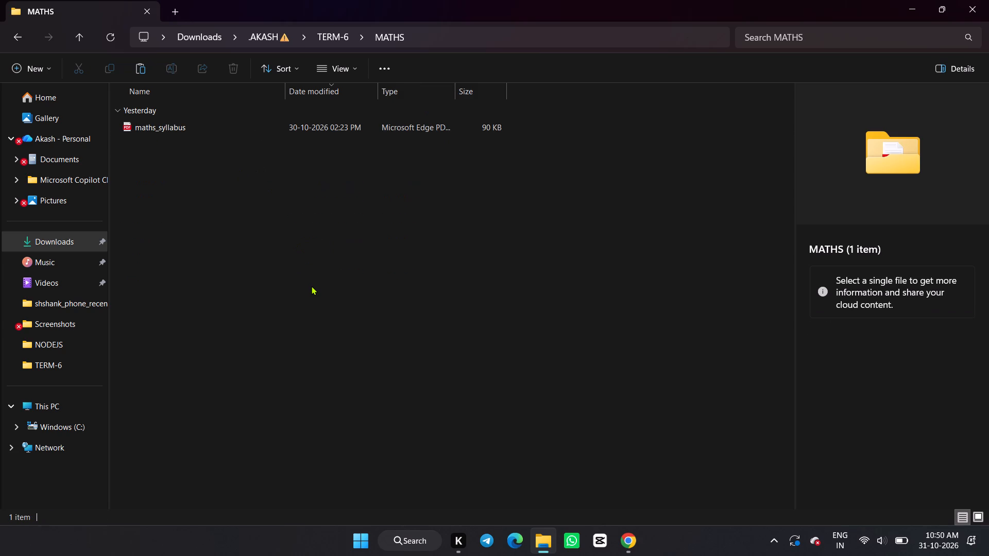
{"action": "key", "text": "ctrl+v"}
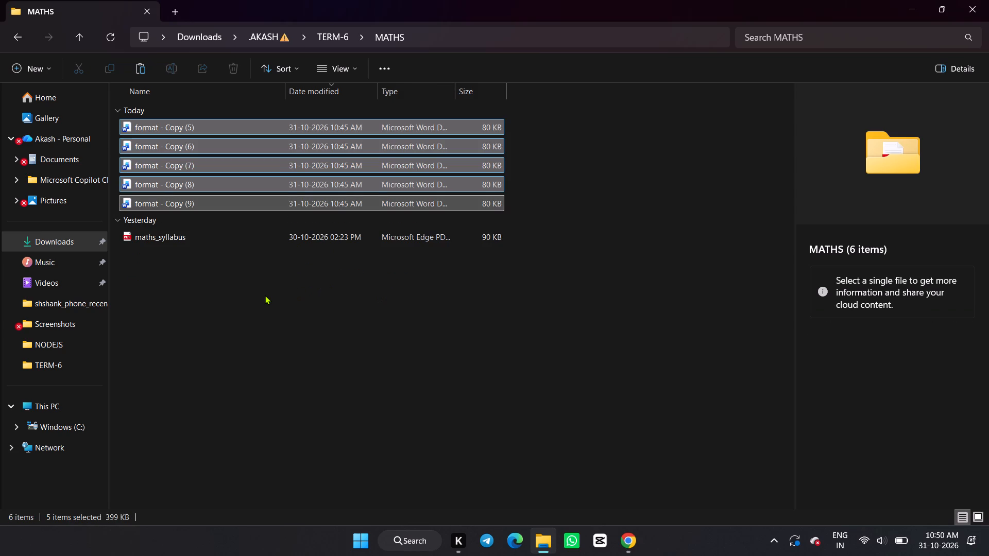
Paste the same five format copies into the GERMAN folder of TERM-6.
{"action": "left_click", "coordinate": [265, 295]}
{"action": "key", "text": "BackSpace"}
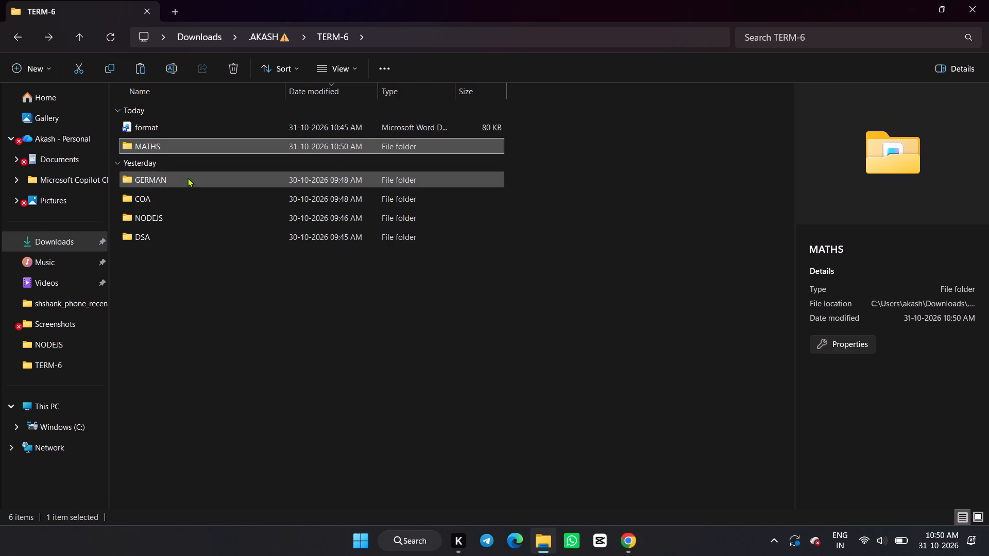
{"action": "double_click", "coordinate": [188, 178]}
{"action": "left_click", "coordinate": [252, 333]}
{"action": "key", "text": "ctrl+v"}
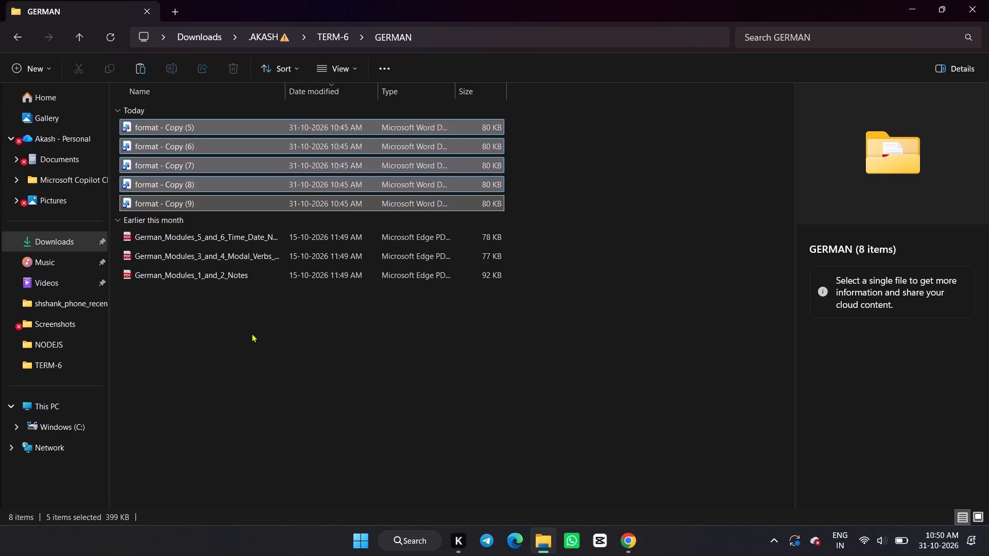
Paste the same five format copies into the COA folder of TERM-6.
{"action": "left_click", "coordinate": [252, 333]}
{"action": "key", "text": "BackSpace"}
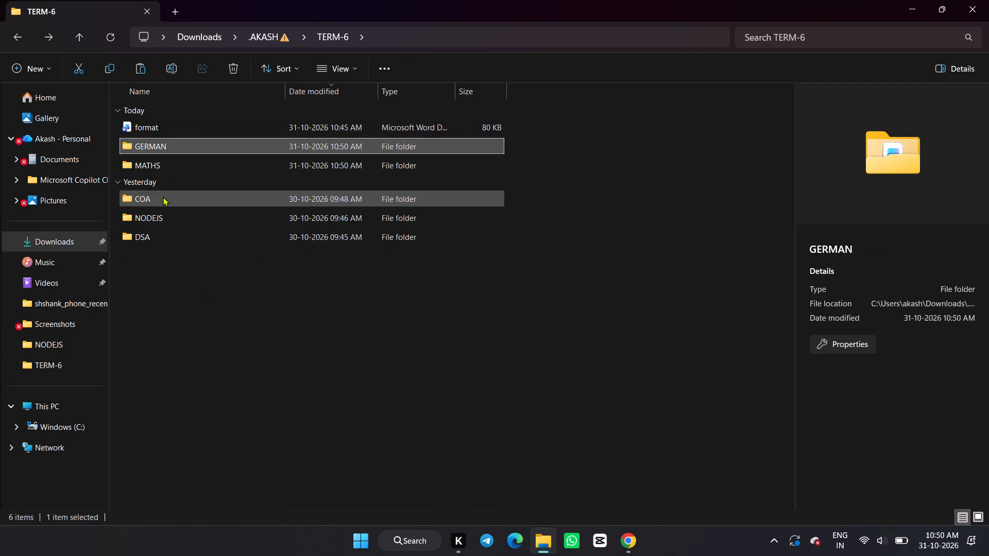
{"action": "double_click", "coordinate": [163, 197]}
{"action": "left_click", "coordinate": [247, 394]}
{"action": "key", "text": "ctrl+v"}
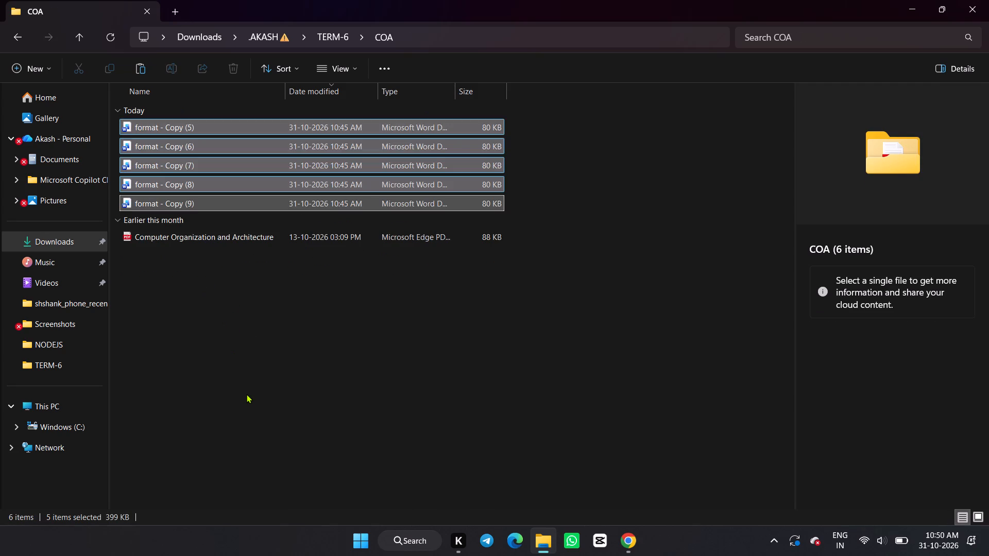
Paste the same five format copies into the NODEJS folder of TERM-6.
{"action": "key", "text": "BackSpace"}
{"action": "double_click", "coordinate": [215, 221]}
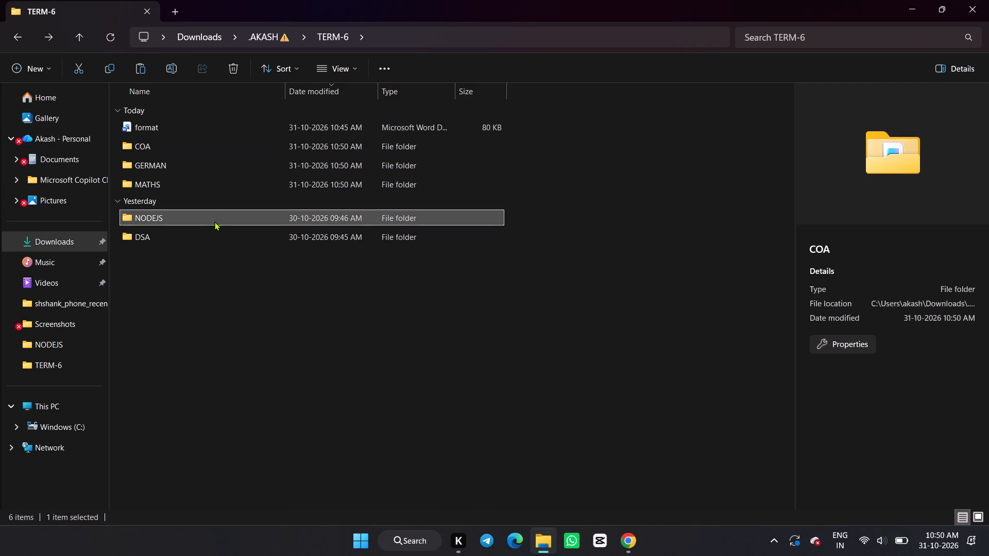
{"action": "left_click", "coordinate": [210, 314]}
{"action": "key", "text": "ctrl+v"}
Paste the same five format copies into the DSA folder and return to the TERM-6 folder.
{"action": "key", "text": "BackSpace"}
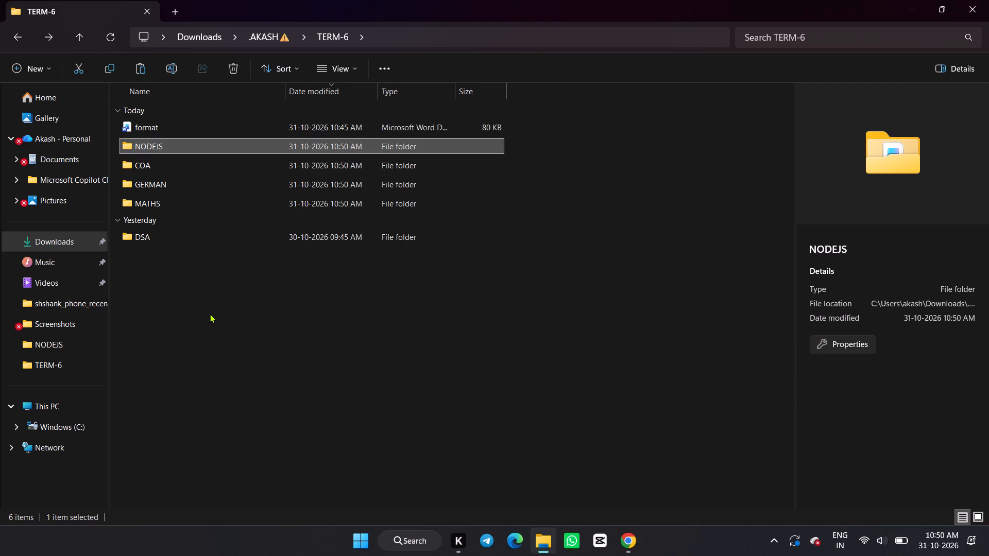
{"action": "double_click", "coordinate": [172, 239]}
{"action": "left_click", "coordinate": [277, 337]}
{"action": "key", "text": "ctrl+v"}
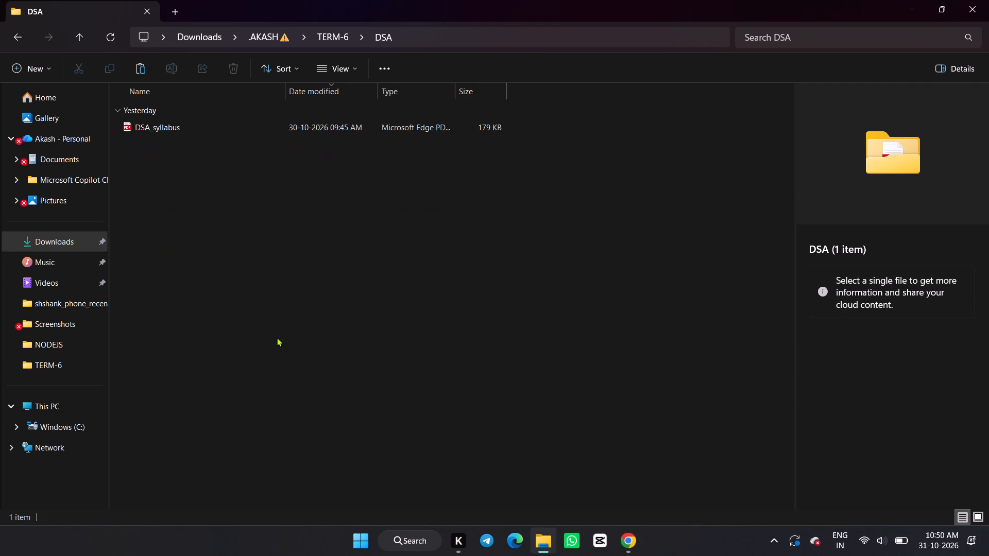
{"action": "key", "text": "BackSpace"}
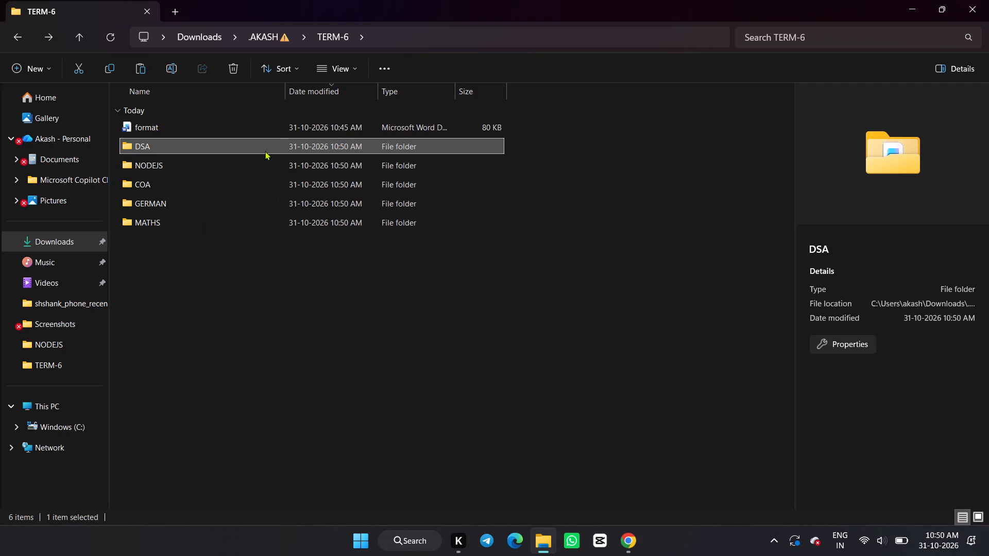
Check the pasted format copies in the NODEJS and DSA folders and return to TERM-6.
{"action": "left_click", "coordinate": [259, 157]}
{"action": "left_click_drag", "start_coordinate": [259, 157], "coordinate": [365, 265]}
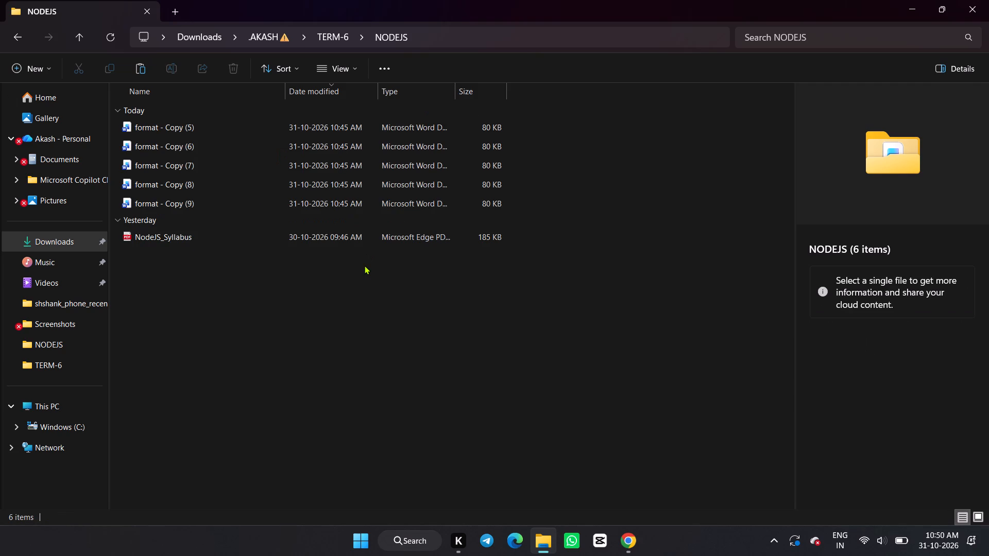
{"action": "key", "text": "BackSpace"}
{"action": "double_click", "coordinate": [182, 140]}
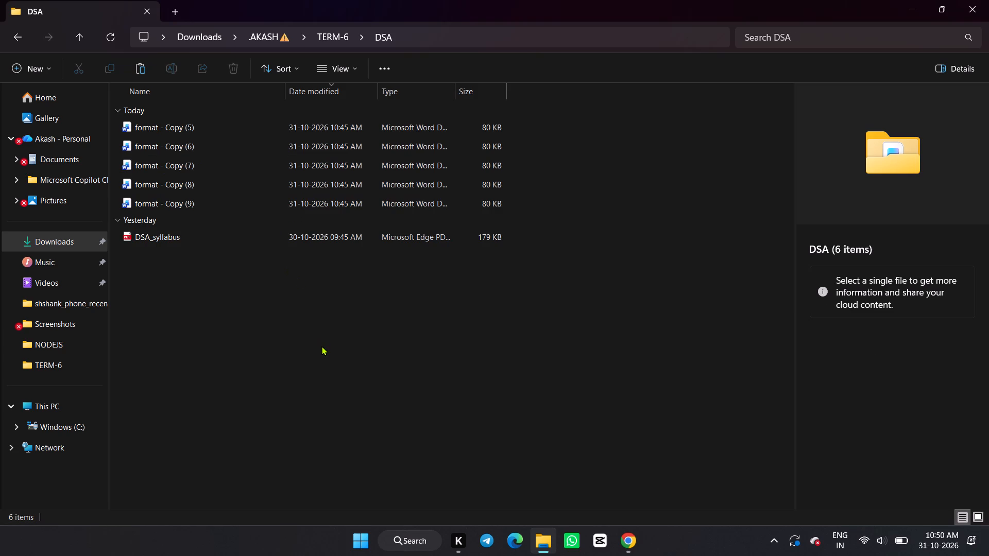
{"action": "key", "text": "BackSpace"}
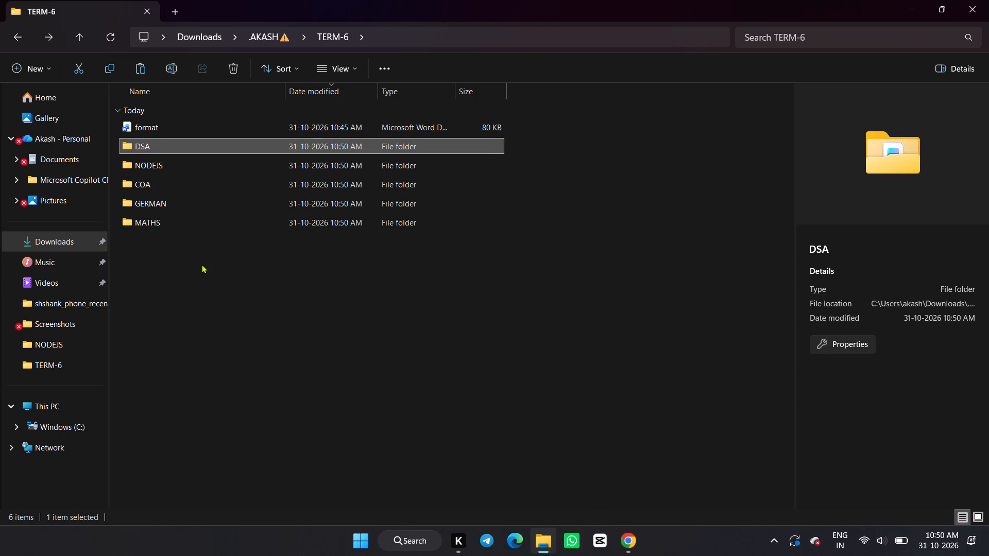
Open "format - Copy (9)" from the NODEJS folder in Word and enable editing, placing the cursor in the Subject Name cell.
{"action": "double_click", "coordinate": [157, 161]}
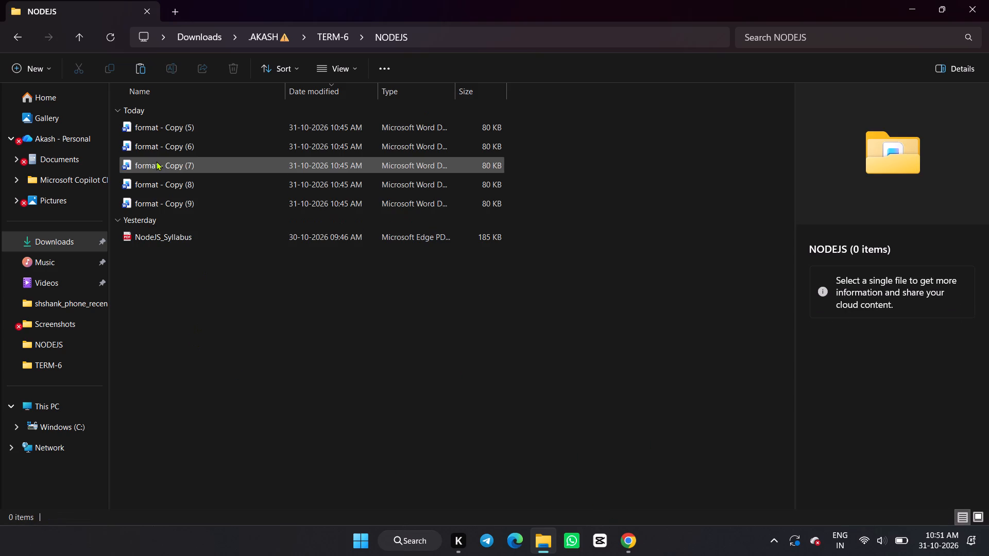
{"action": "double_click", "coordinate": [201, 204]}
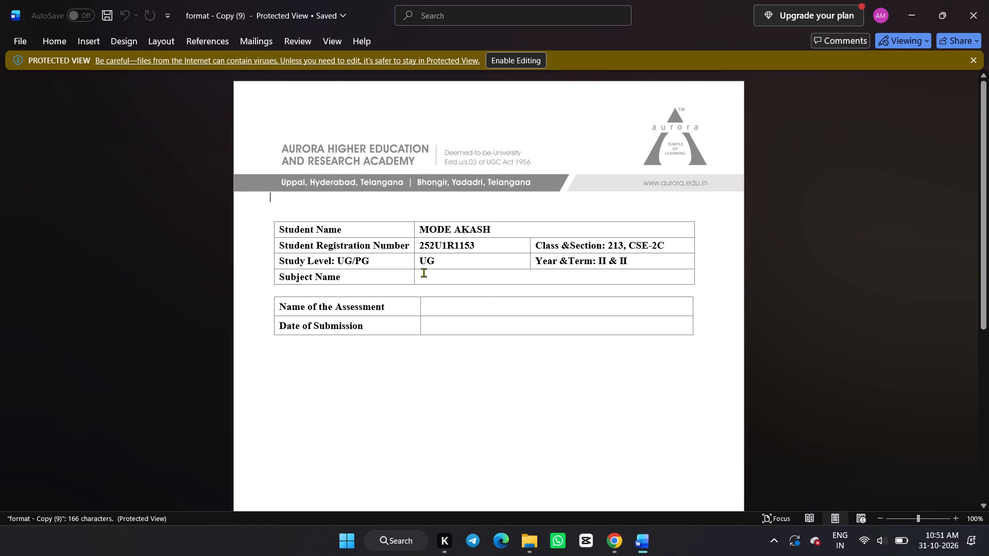
{"action": "left_click", "coordinate": [518, 63]}
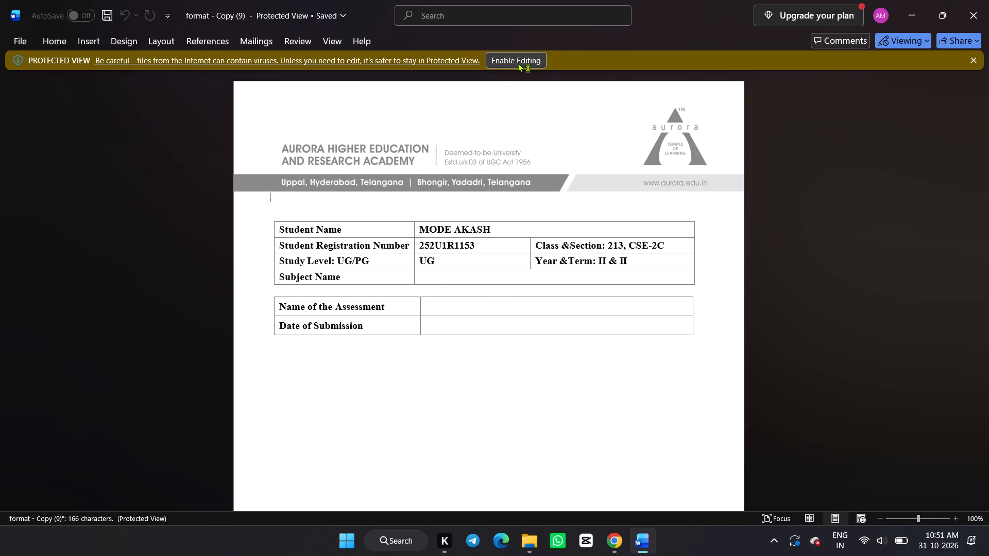
{"action": "left_click", "coordinate": [438, 319]}
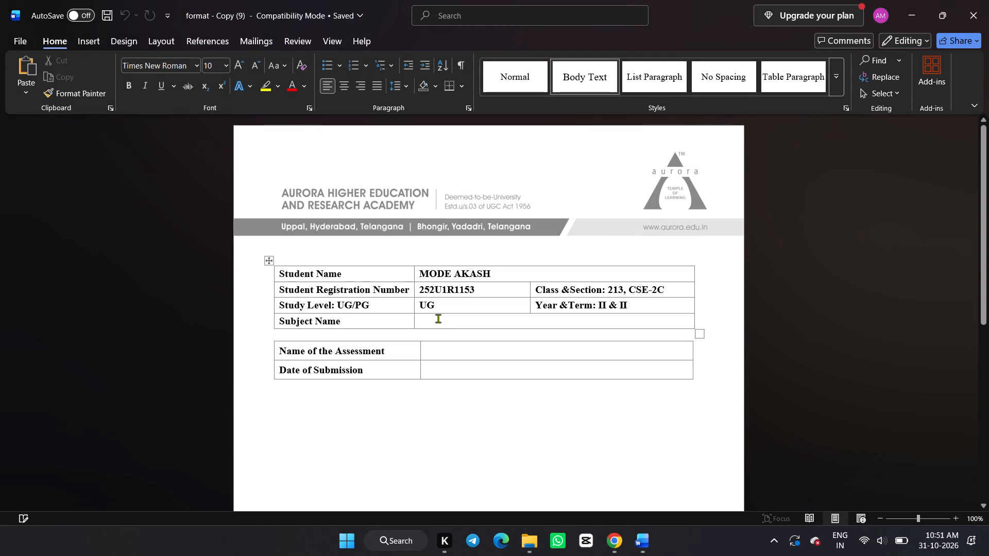
Switch to Chrome and close the Aurora University tab, leaving the learning.ccbp.in portal open.
{"action": "left_click", "coordinate": [616, 547]}
{"action": "left_click", "coordinate": [245, 0]}
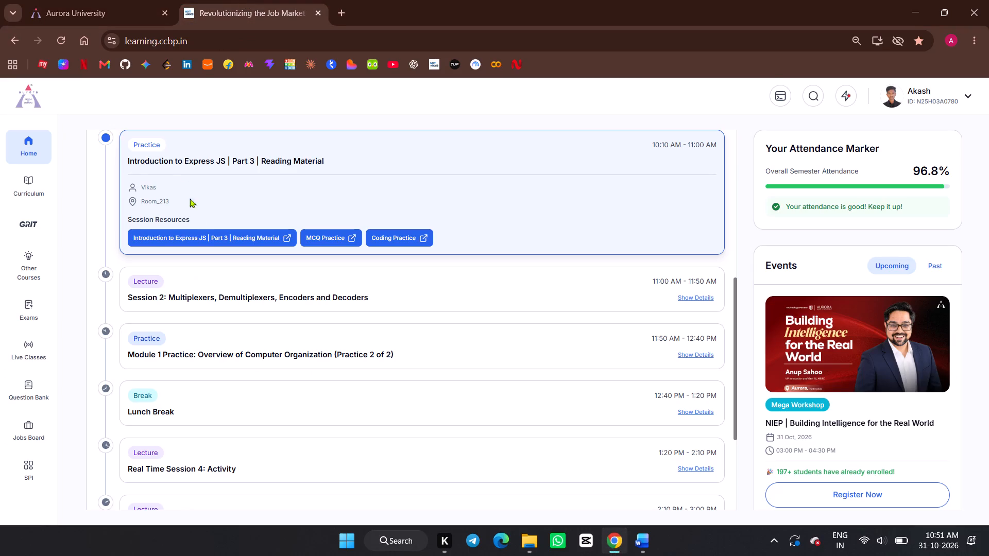
{"action": "left_click", "coordinate": [163, 11]}
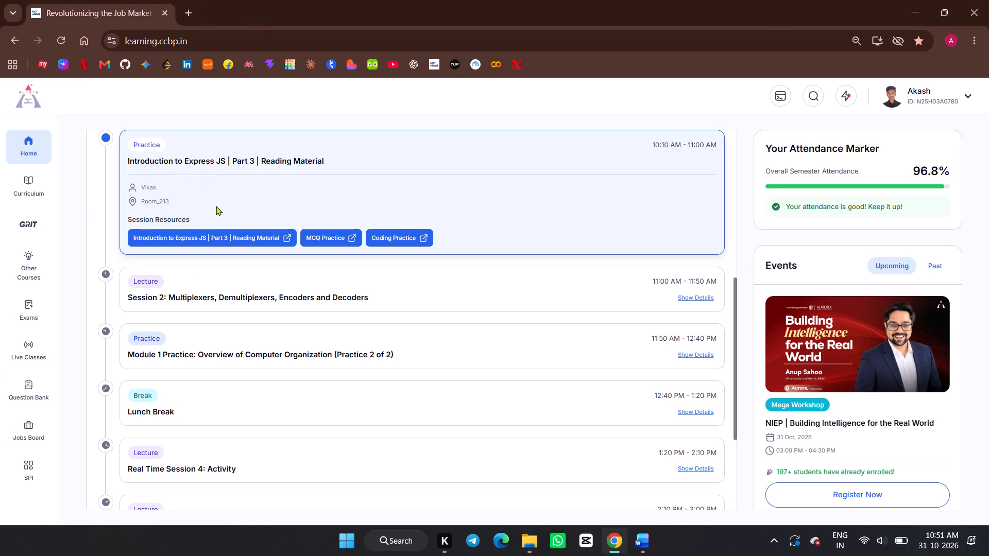
Examine the Year 2 - Term 1 subjects in the portal's Curriculum, including the Advanced DBMS course topics.
{"action": "left_click", "coordinate": [33, 190]}
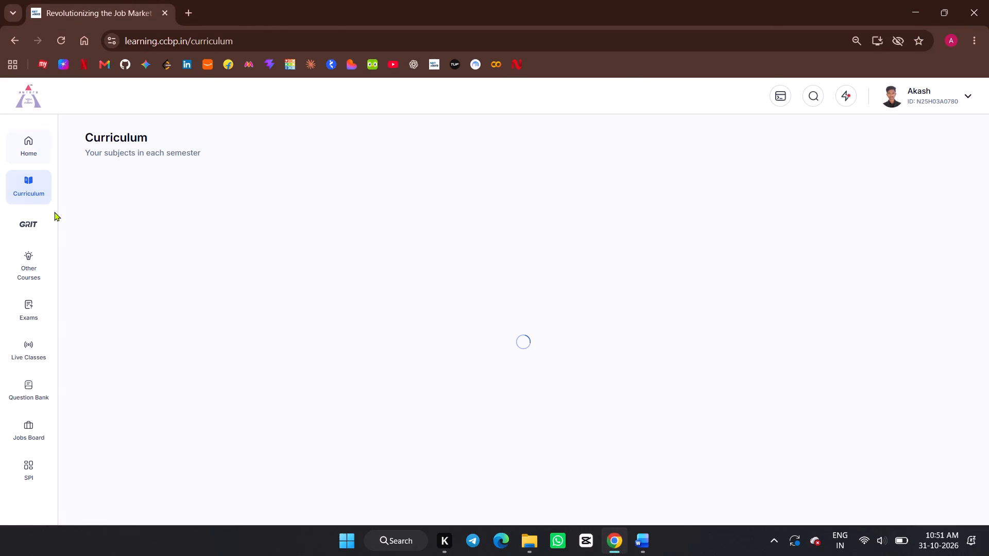
{"action": "scroll", "coordinate": [374, 335], "scroll_direction": "down", "scroll_amount": 8}
{"action": "left_click", "coordinate": [268, 382]}
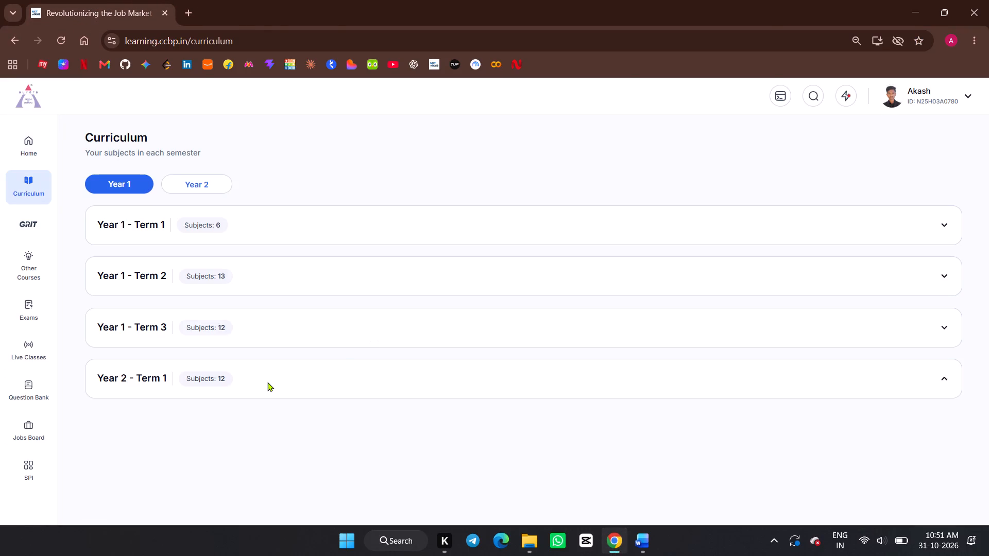
{"action": "scroll", "coordinate": [366, 361], "scroll_direction": "down", "scroll_amount": 3}
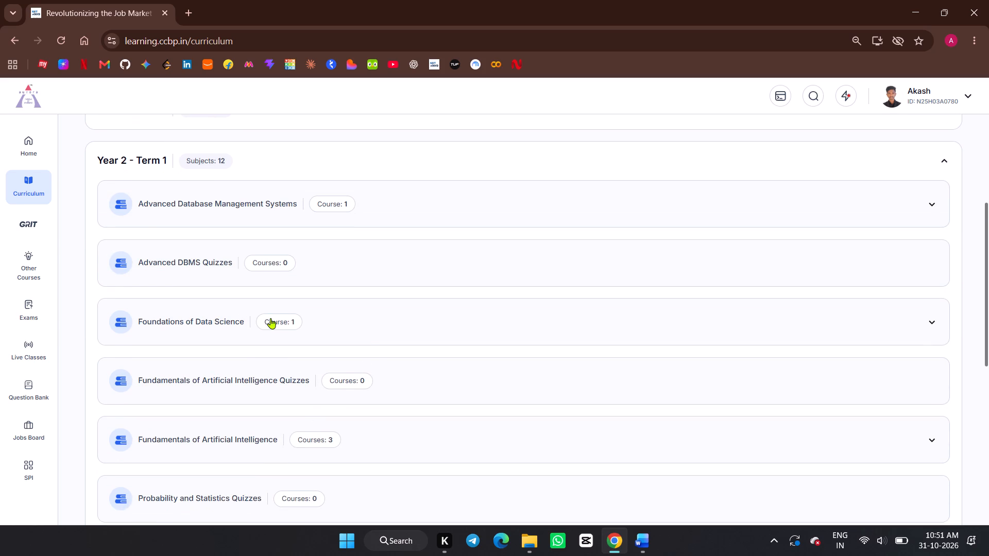
{"action": "scroll", "coordinate": [271, 318], "scroll_direction": "down", "scroll_amount": 3}
{"action": "scroll", "coordinate": [325, 349], "scroll_direction": "down", "scroll_amount": 3}
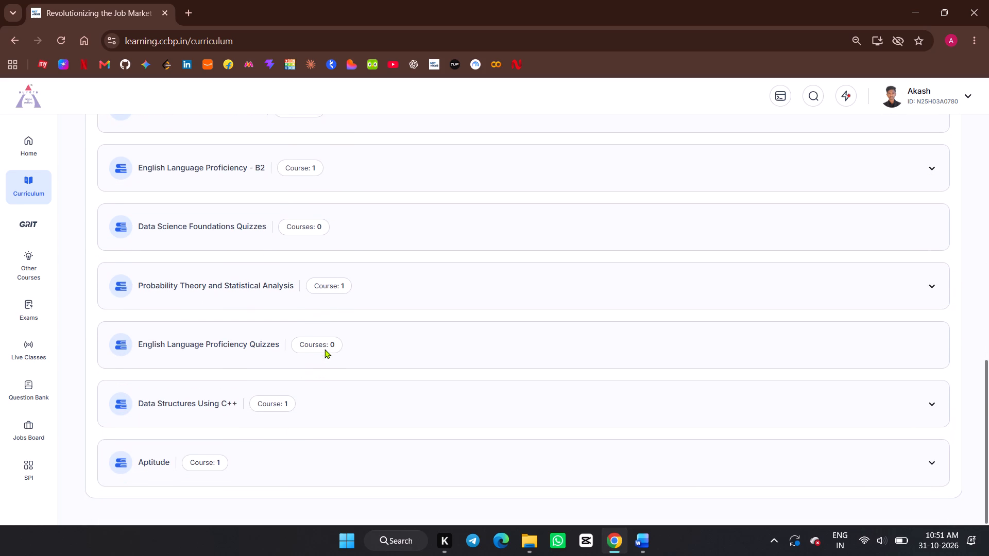
{"action": "scroll", "coordinate": [325, 349], "scroll_direction": "down", "scroll_amount": 3}
{"action": "scroll", "coordinate": [325, 349], "scroll_direction": "up", "scroll_amount": 6}
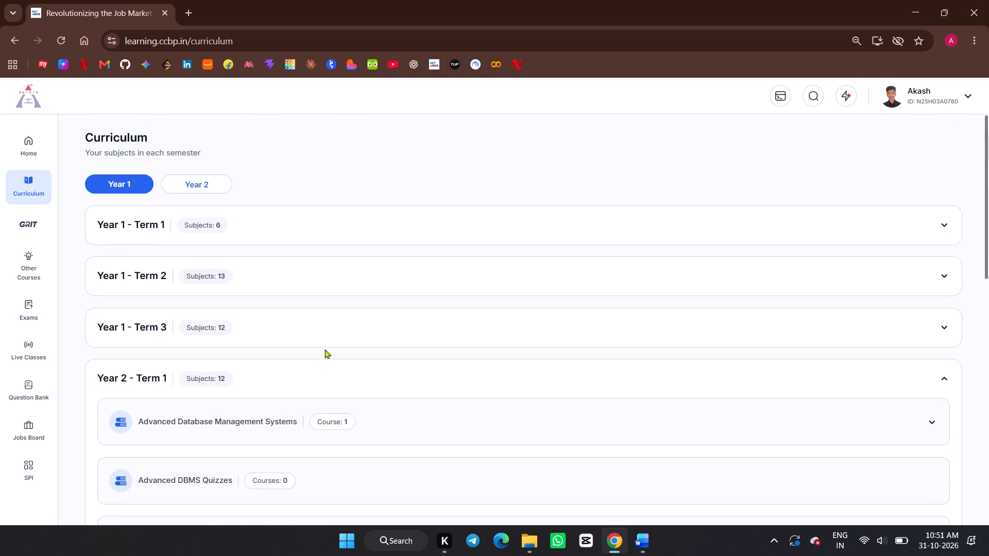
{"action": "scroll", "coordinate": [325, 349], "scroll_direction": "down", "scroll_amount": 5}
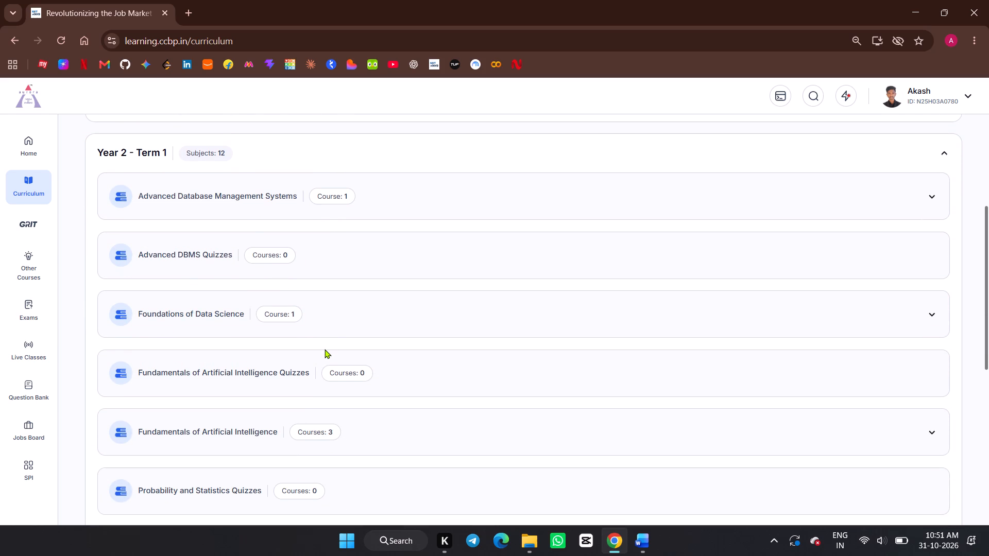
{"action": "left_click", "coordinate": [336, 190]}
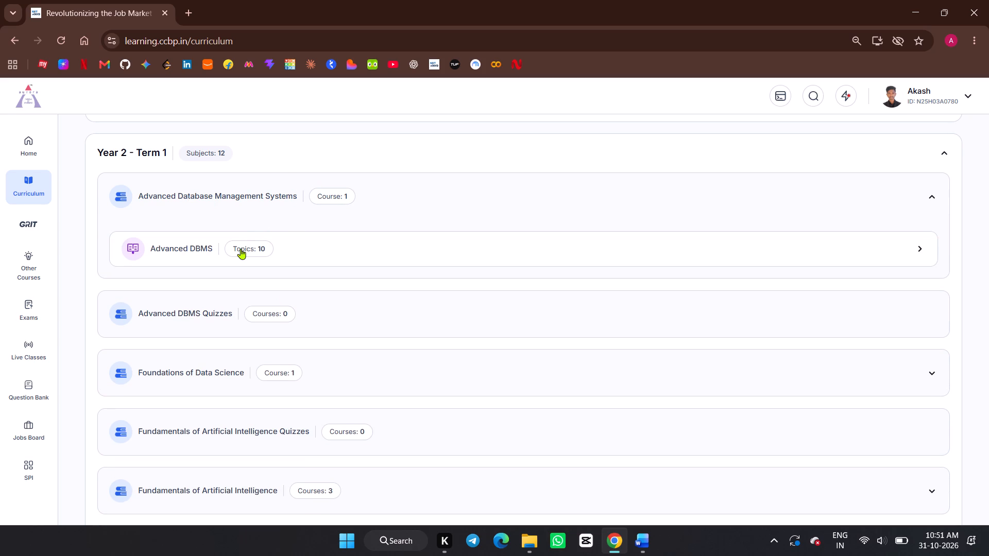
{"action": "left_click", "coordinate": [241, 249]}
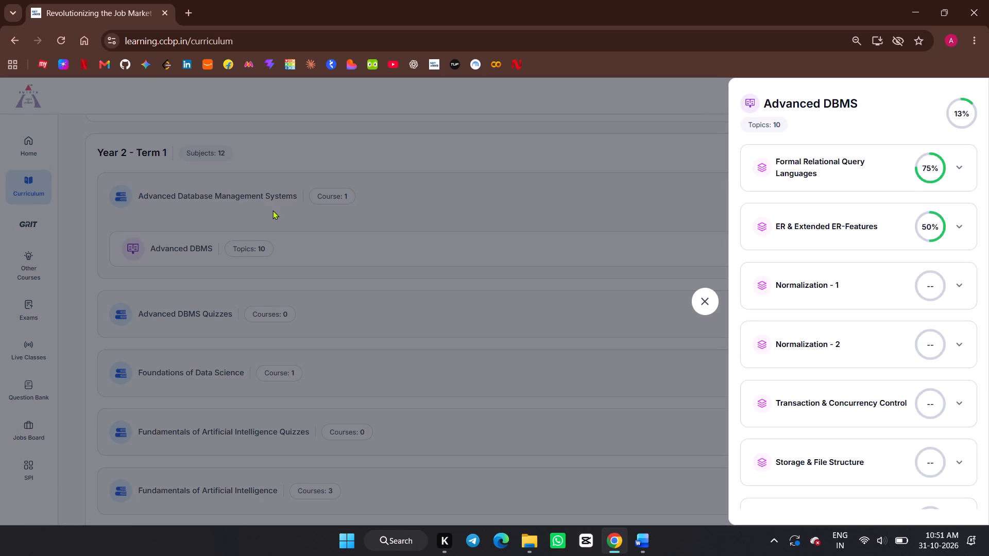
{"action": "left_click", "coordinate": [273, 210]}
Examine the Year 2 - Term 2 subjects in the Curriculum and look up the Backend Development Fundamentals subject name.
{"action": "scroll", "coordinate": [310, 199], "scroll_direction": "up", "scroll_amount": 5}
{"action": "left_click", "coordinate": [187, 186]}
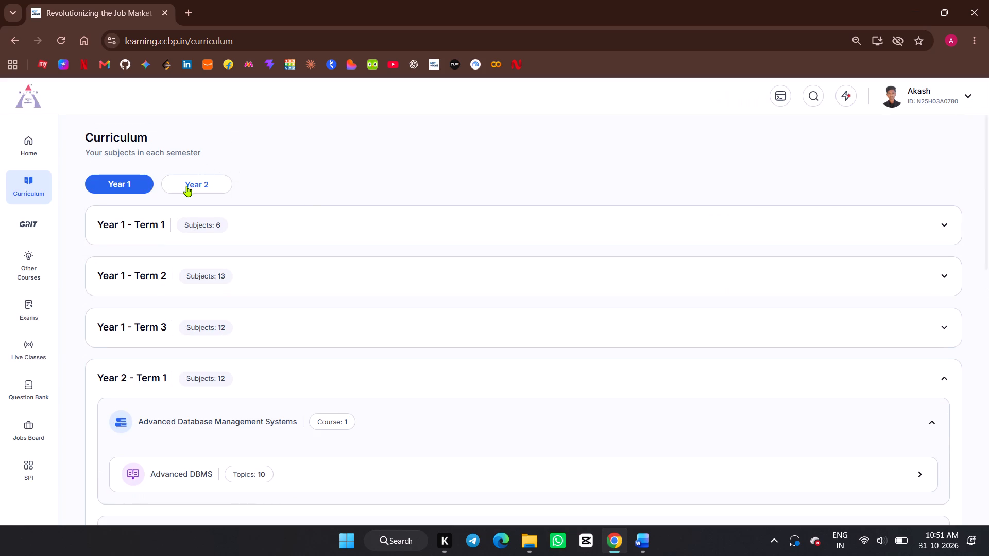
{"action": "left_click", "coordinate": [217, 231]}
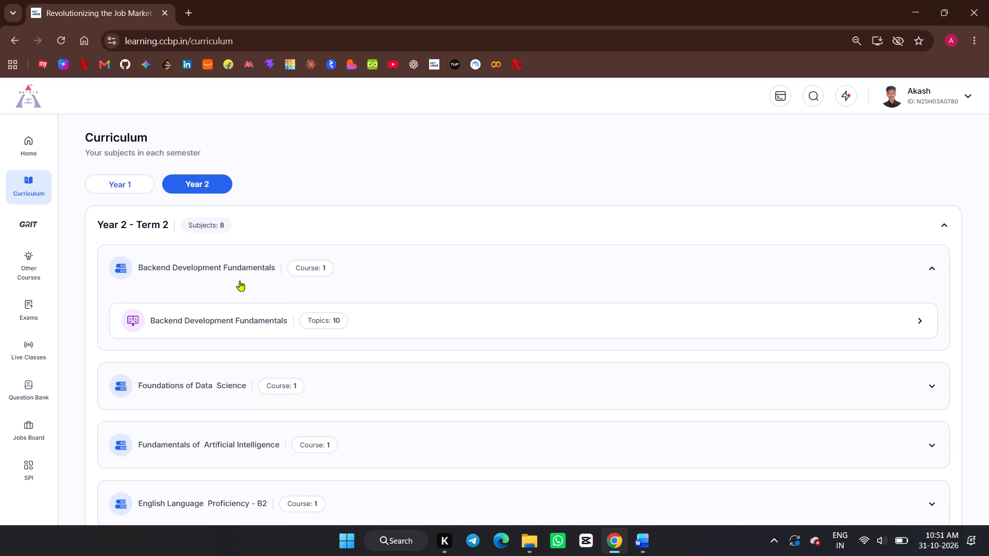
{"action": "left_click_drag", "start_coordinate": [278, 268], "coordinate": [238, 268]}
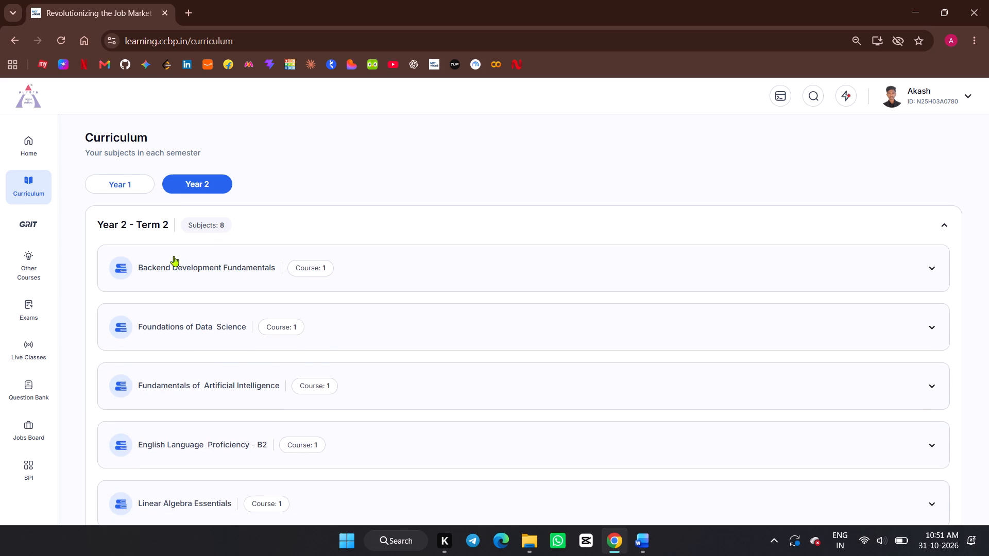
{"action": "left_click", "coordinate": [165, 259]}
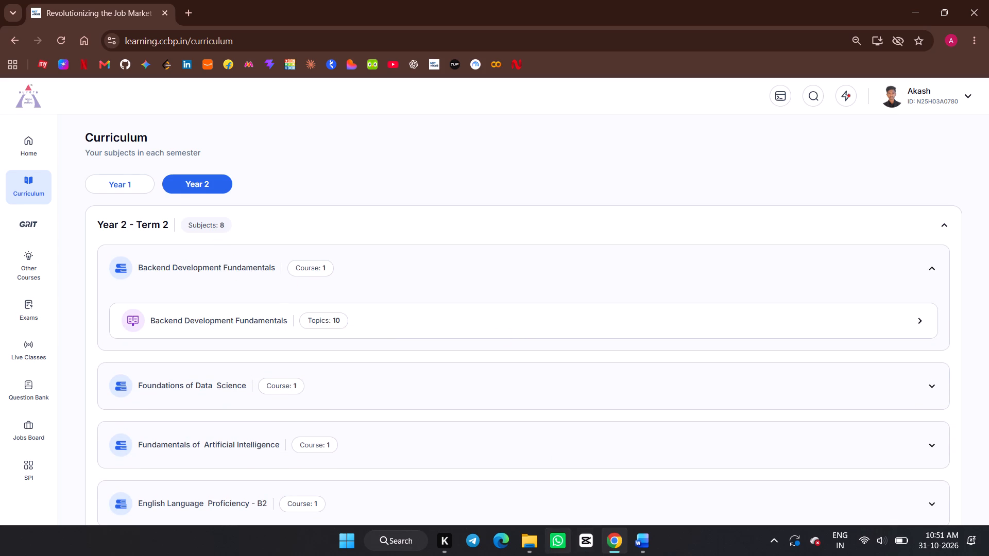
Switch back to Word and enter "Backend Development Fundamentals" as the Subject Name.
{"action": "left_click", "coordinate": [639, 548]}
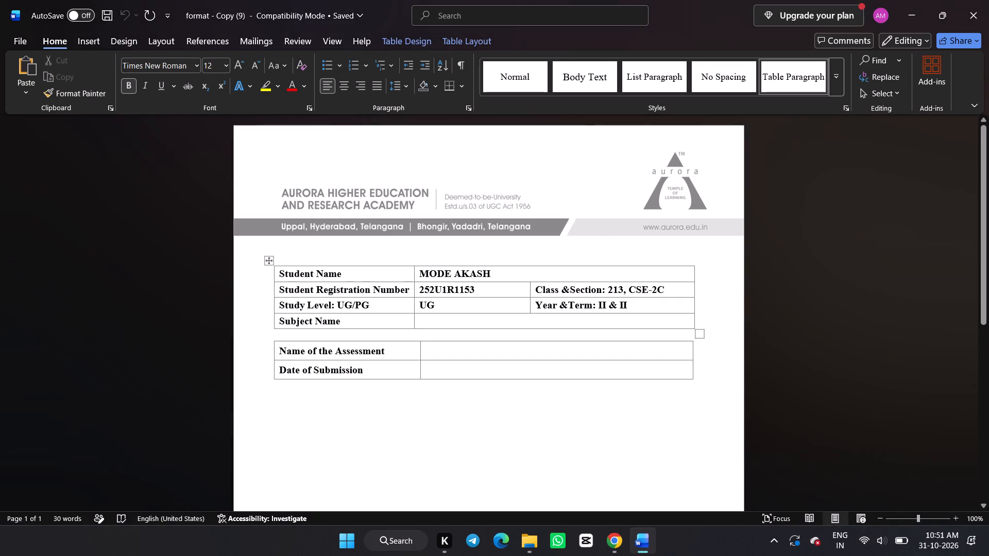
{"action": "key", "text": "b"}
{"action": "key", "text": "BackSpace"}
{"action": "key", "text": "shift+b"}
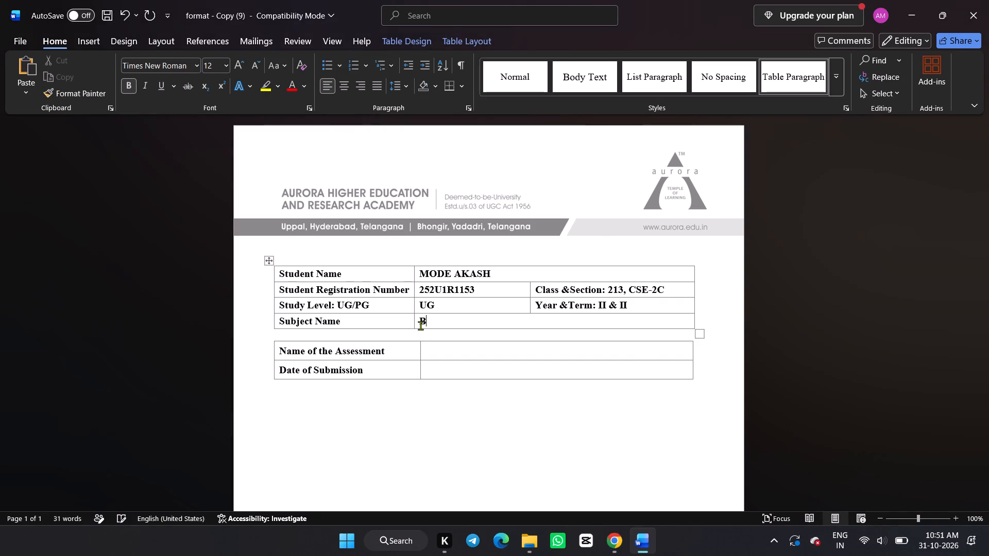
{"action": "type", "text": "ackend d"}
{"action": "key", "text": "BackSpace"}
{"action": "type", "text": "Dv"}
{"action": "key", "text": "BackSpace"}
{"action": "type", "text": "evelopment"}
{"action": "key", "text": "space"}
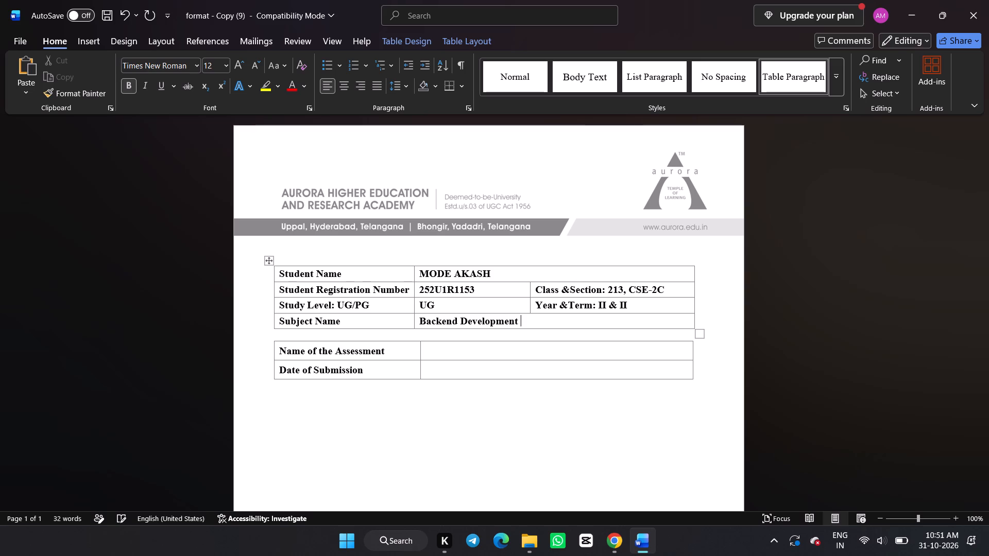
{"action": "type", "text": "Fundamnetals"}
{"action": "key", "text": "BackSpace"}
{"action": "key", "text": "BackSpace"}
{"action": "key", "text": "BackSpace"}
{"action": "key", "text": "BackSpace"}
{"action": "key", "text": "BackSpace"}
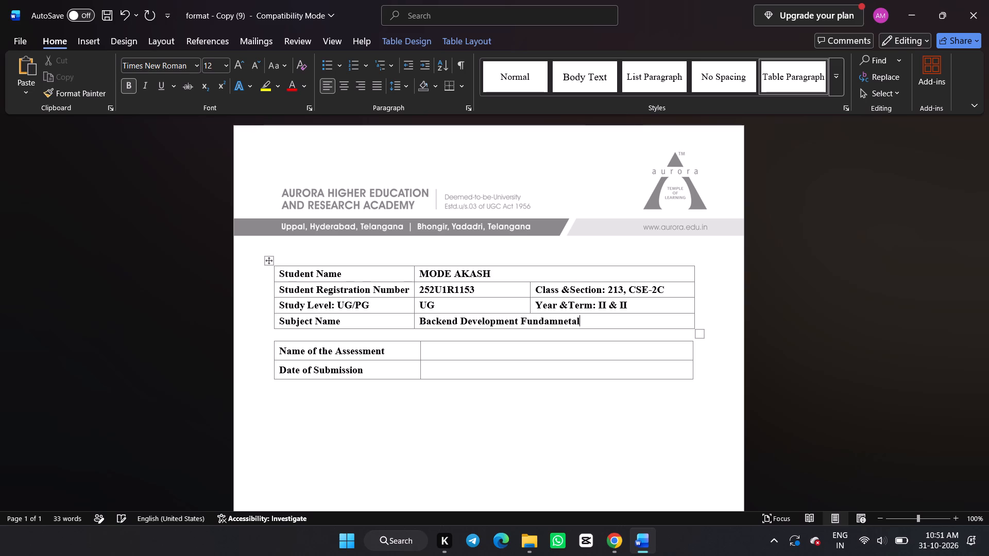
{"action": "key", "text": "BackSpace"}
{"action": "type", "text": "entals"}
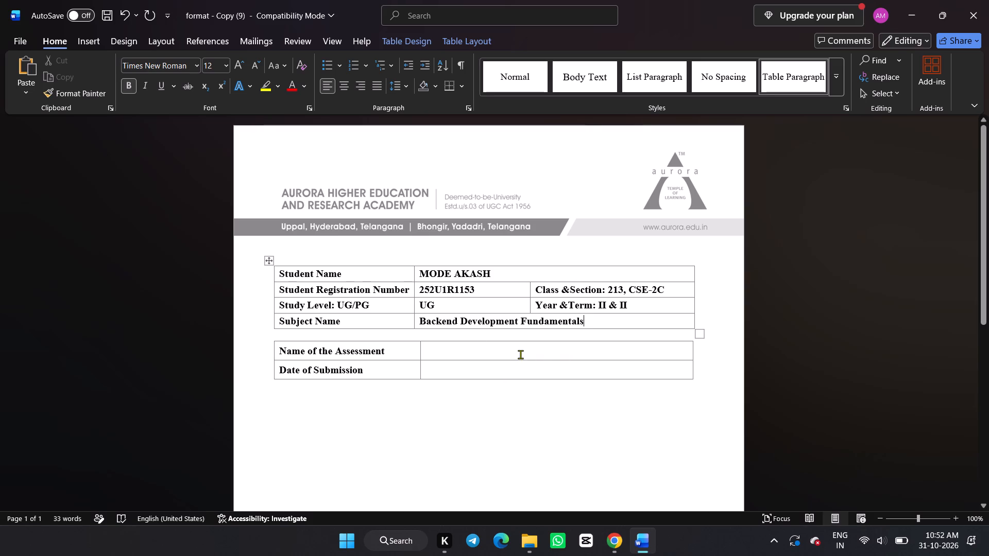
Enter "Lab Report-1" as the Name of the Assessment.
{"action": "left_click", "coordinate": [490, 357]}
{"action": "type", "text": "Lab"}
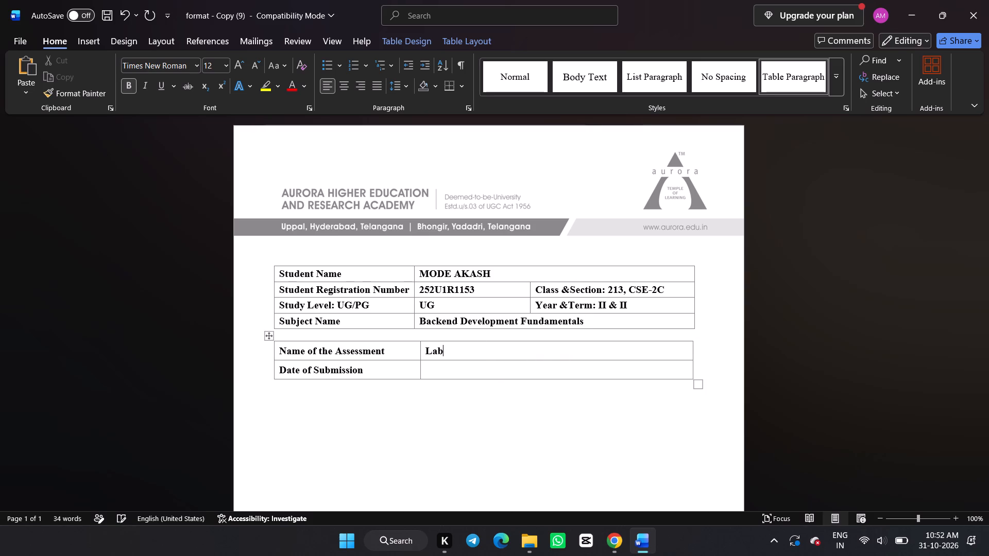
{"action": "key", "text": "space"}
{"action": "key", "text": "shift+r"}
{"action": "type", "text": "eport"}
{"action": "type", "text": "-1"}
Enter 31-10-2026 as the Date of Submission.
{"action": "key", "text": "Down"}
{"action": "type", "text": "31-"}
{"action": "type", "text": "10-"}
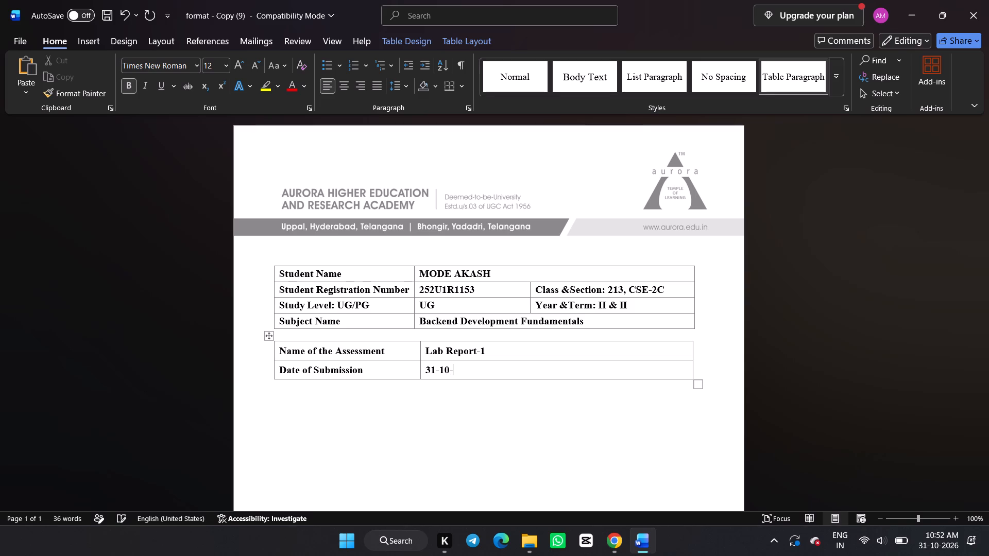
{"action": "type", "text": "2026"}
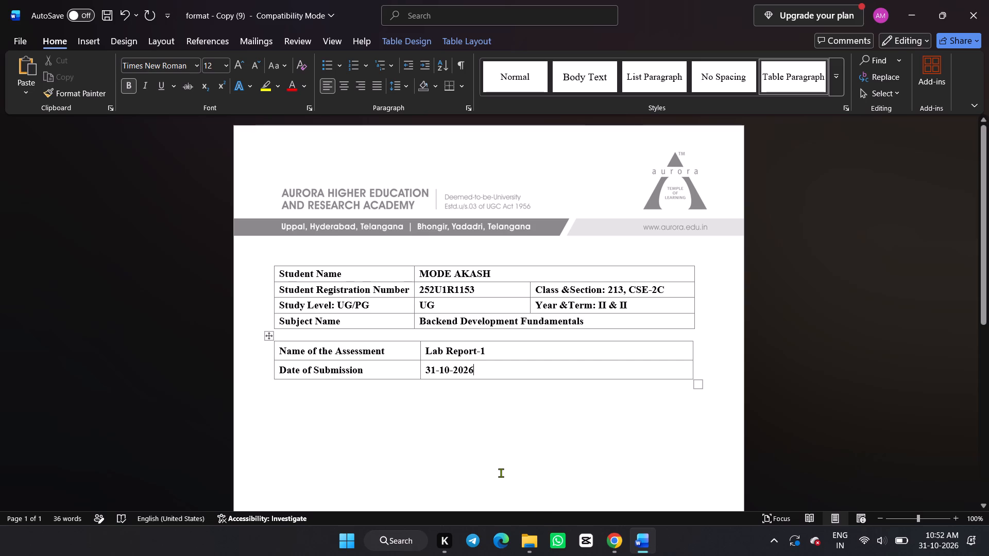
Start the report body below the tables with the item number "1." followed by a new line.
{"action": "left_click", "coordinate": [501, 473]}
{"action": "type", "text": "1."}
{"action": "key", "text": "Return"}
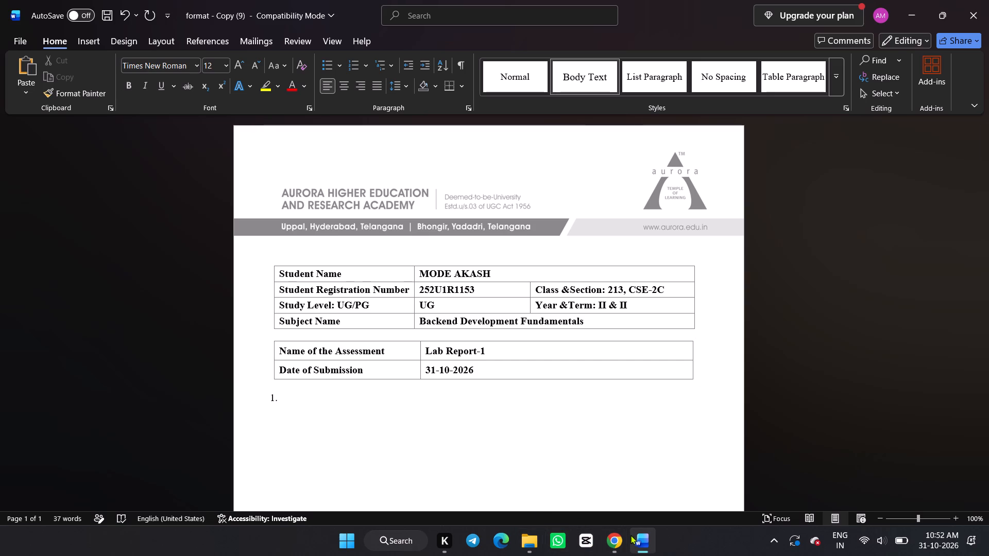
Switch to Chrome and open the "Date after 100 Days from Today" question from Backend Development Fundamentals' NodeJS and ExpressJS Coding Practice.
{"action": "left_click", "coordinate": [617, 541]}
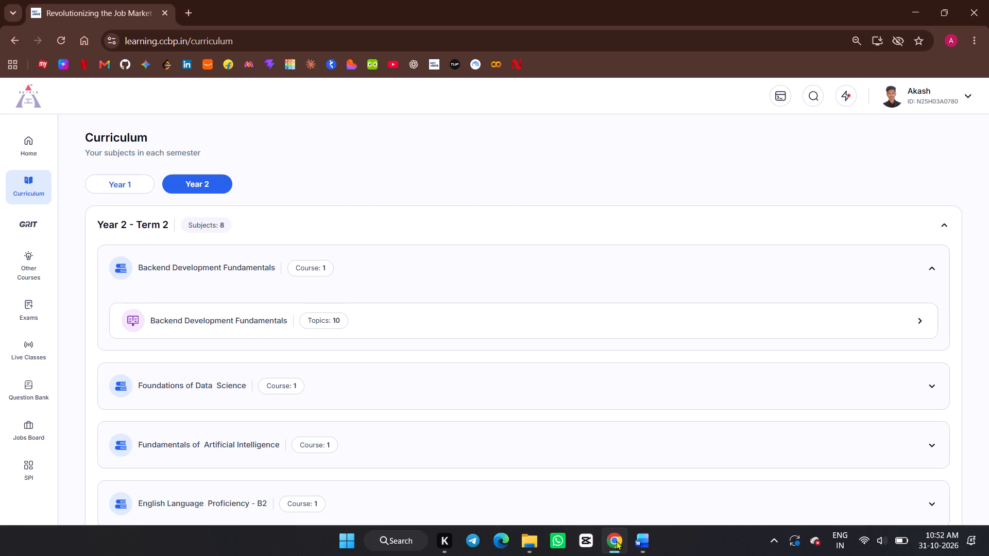
{"action": "left_click", "coordinate": [296, 318]}
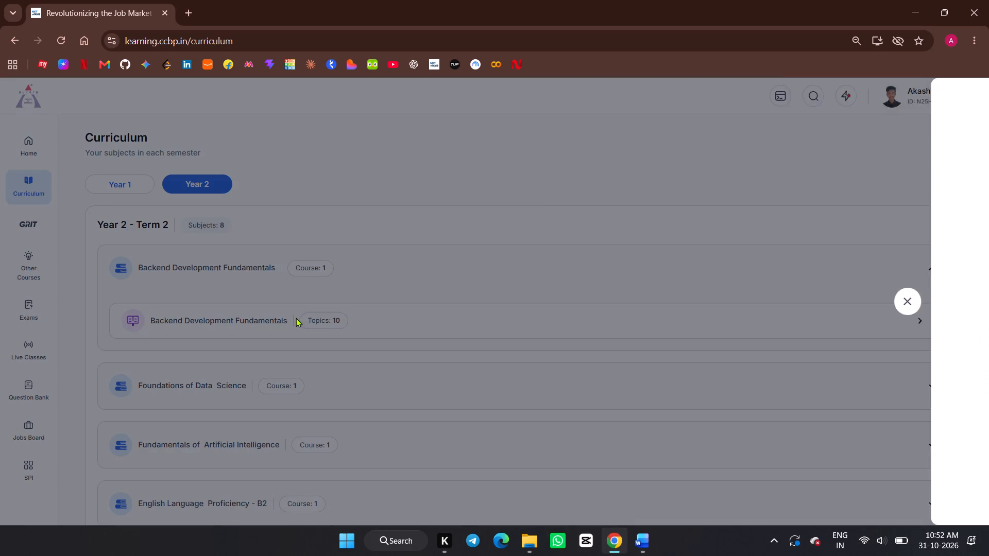
{"action": "left_click", "coordinate": [855, 158]}
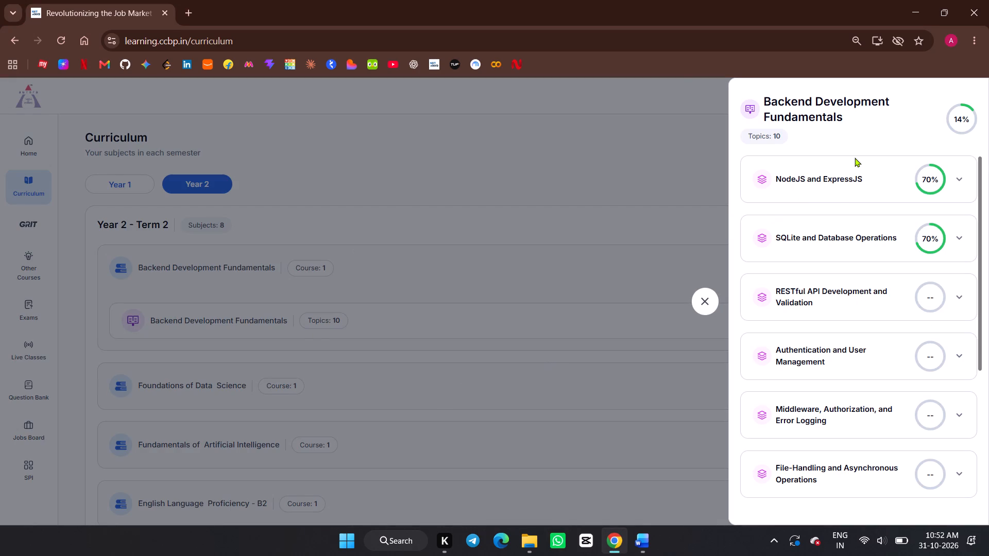
{"action": "left_click", "coordinate": [834, 196]}
{"action": "left_click", "coordinate": [851, 183]}
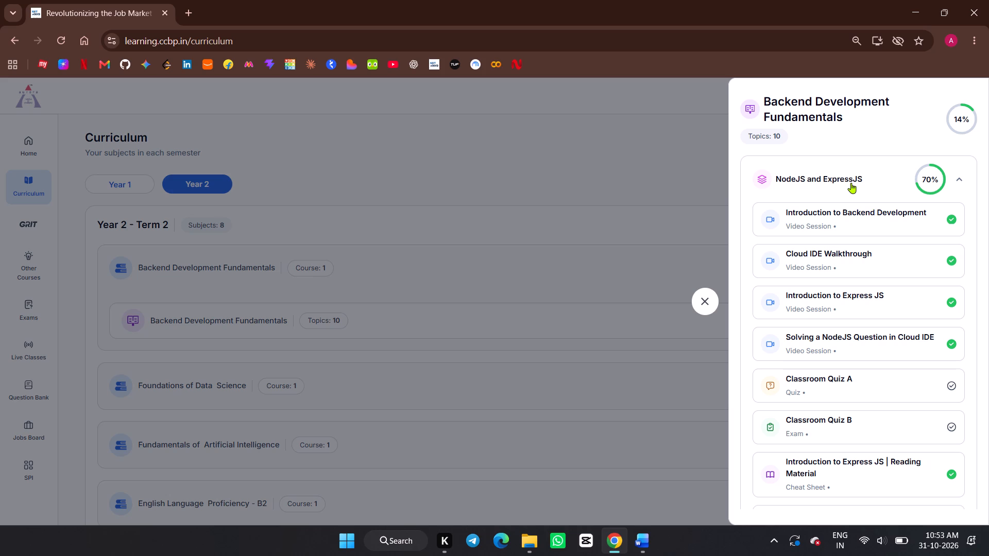
{"action": "scroll", "coordinate": [855, 343], "scroll_direction": "down", "scroll_amount": 2}
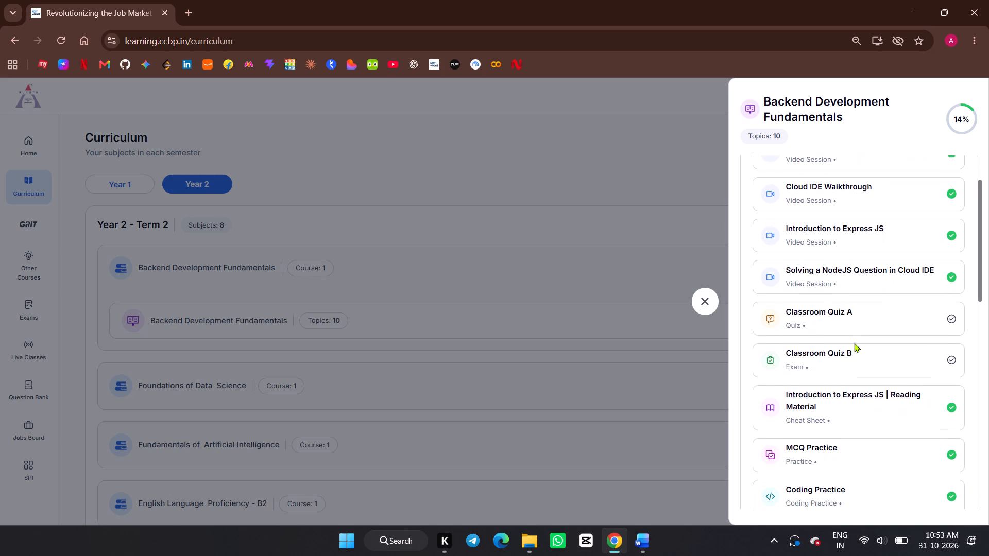
{"action": "scroll", "coordinate": [855, 343], "scroll_direction": "down", "scroll_amount": 4}
{"action": "left_click", "coordinate": [815, 368]}
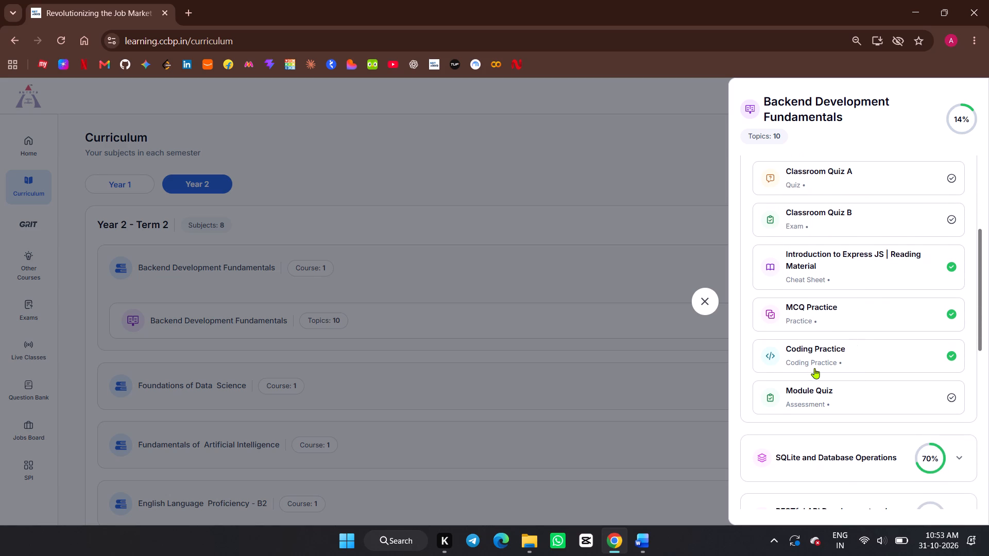
{"action": "left_click", "coordinate": [451, 185]}
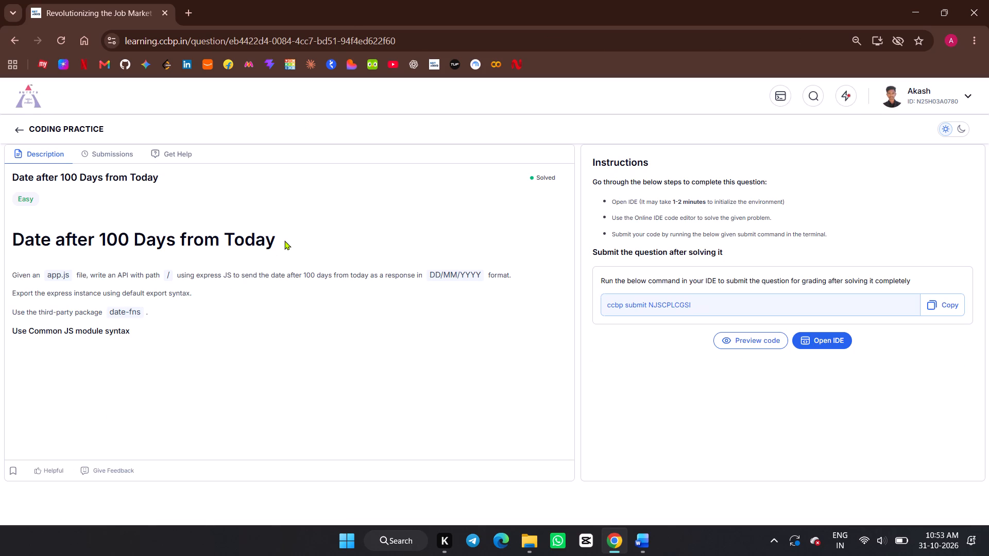
Copy the question heading "Date after 100 Days from Today" and switch back to the Word document.
{"action": "left_click_drag", "start_coordinate": [285, 240], "coordinate": [12, 244]}
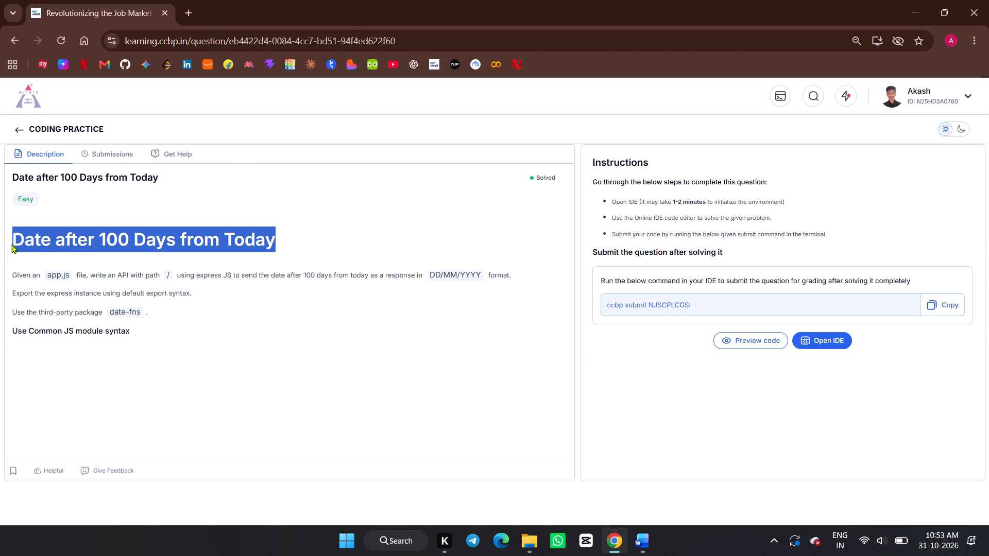
{"action": "key", "text": "ctrl+c"}
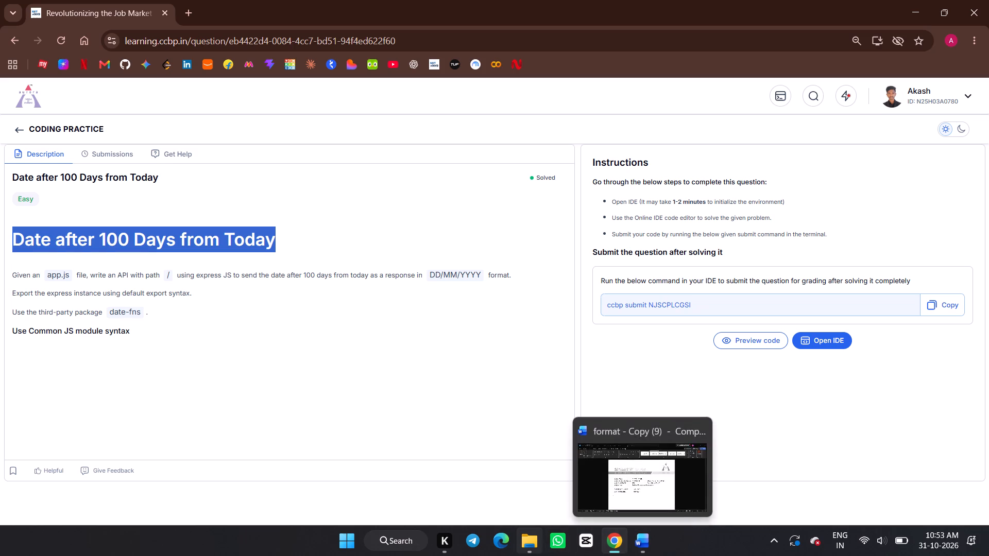
{"action": "left_click", "coordinate": [590, 433]}
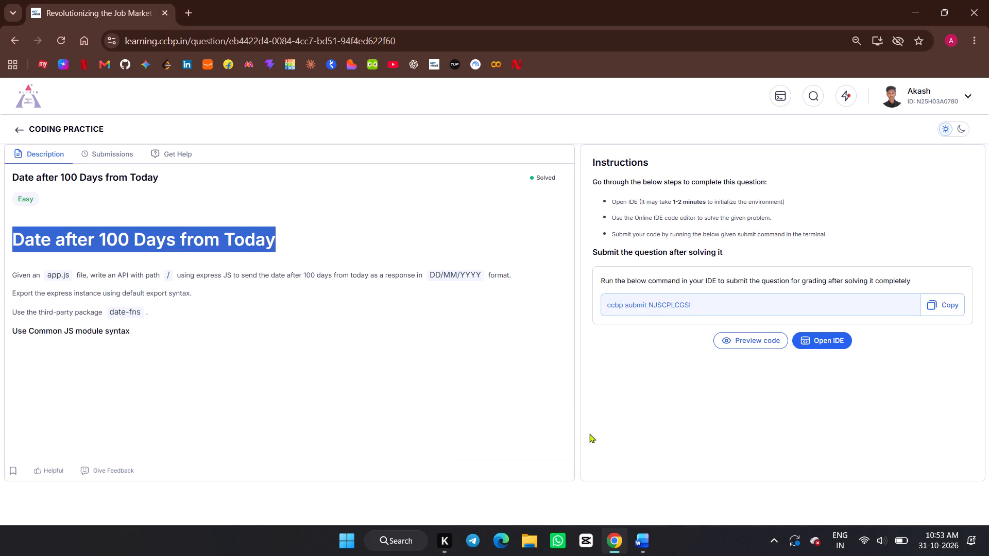
{"action": "key", "text": "alt+Tab"}
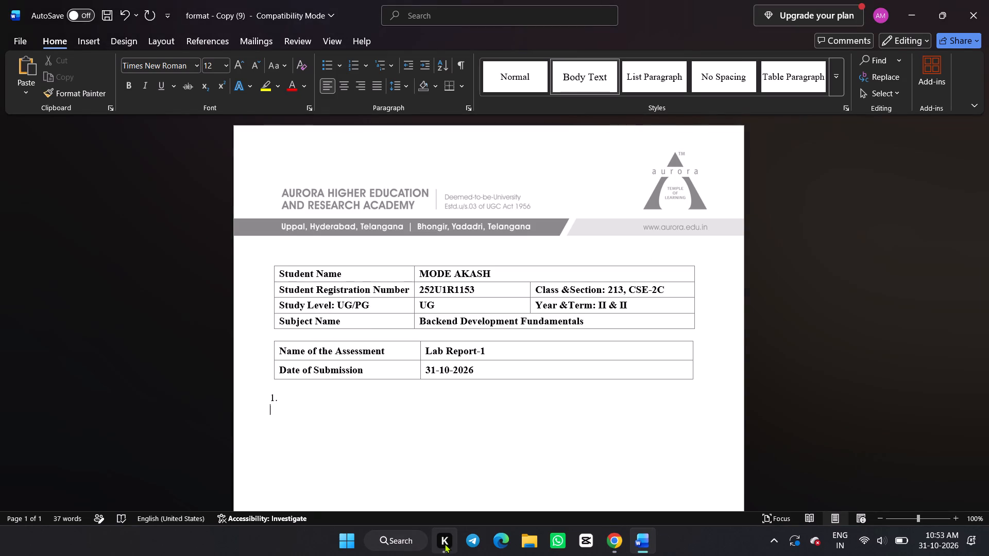
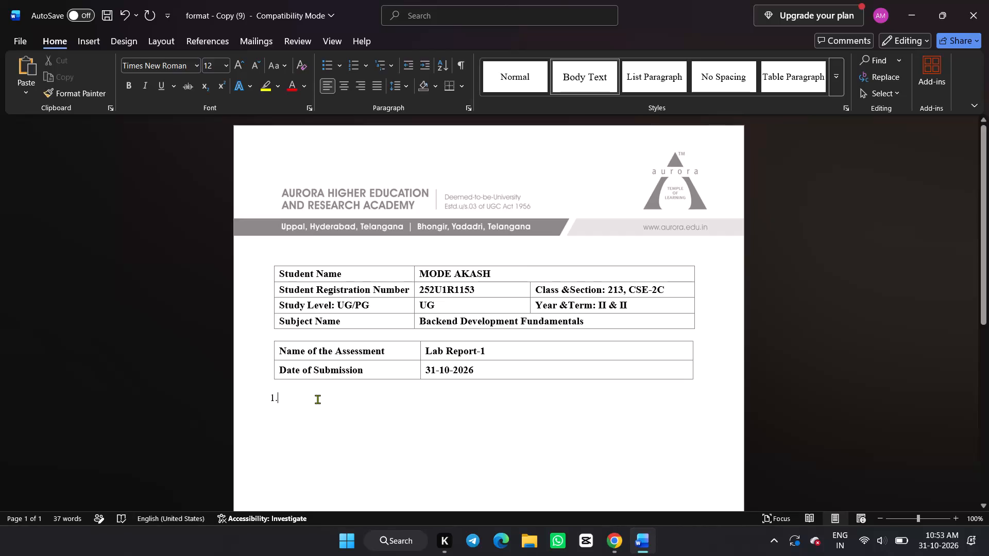
Paste the copied question heading "Date after 100 Days from Today" beside item number "1." in the report body.
{"action": "key", "text": "ctrl+v"}
{"action": "key", "text": "space"}
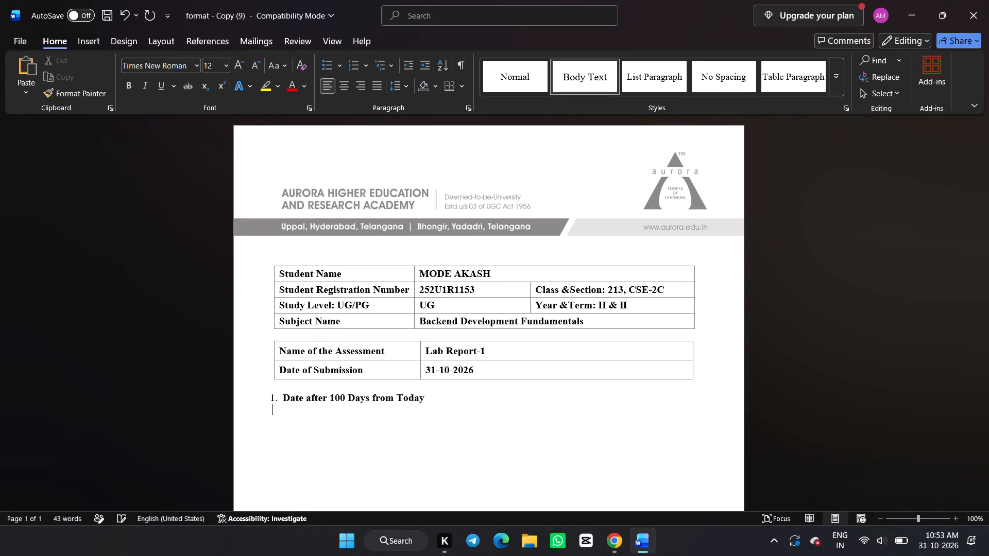
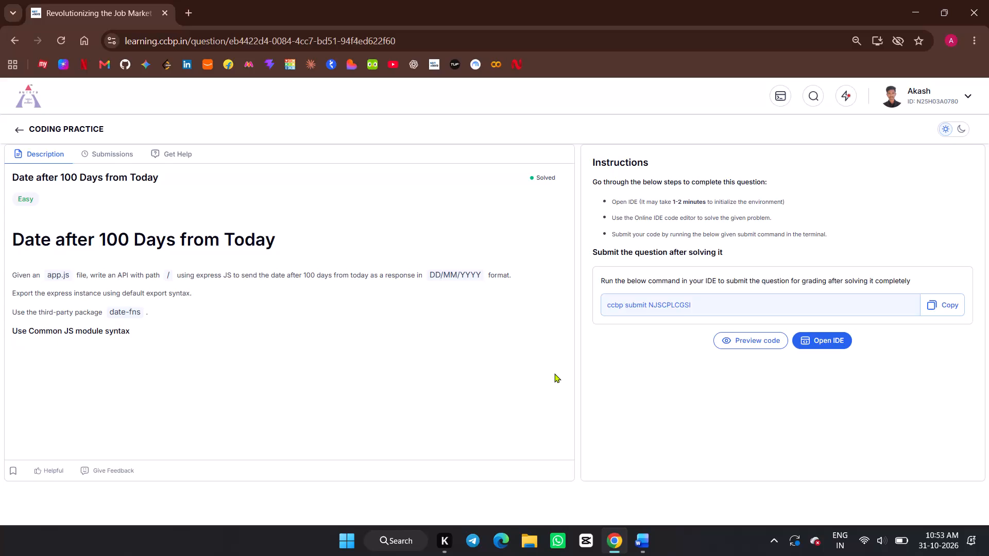
Capture a screenshot of the "Date after 100 Days from Today" question page and paste it into the Word report below its heading.
{"action": "key", "text": "super+Print"}
{"action": "key", "text": "alt+Tab"}
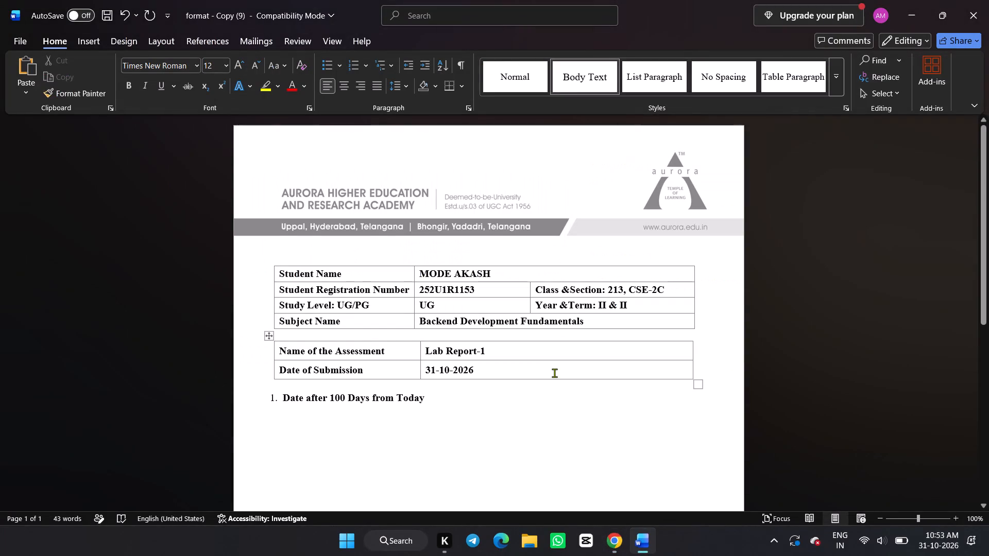
{"action": "key", "text": "ctrl+v"}
{"action": "scroll", "coordinate": [730, 366], "scroll_direction": "down", "scroll_amount": 2}
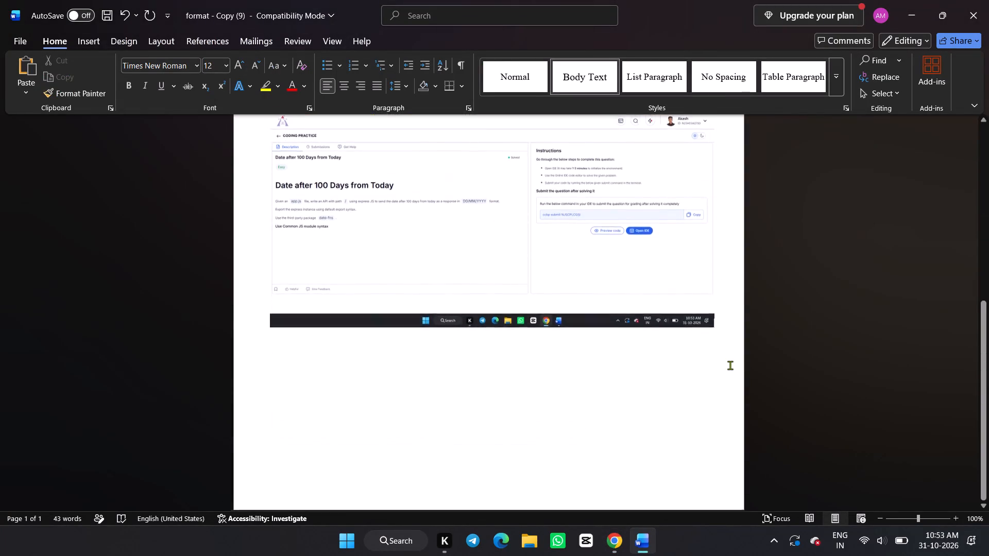
Switch back to Chrome and open the IDE for the "Date after 100 Days from Today" question.
{"action": "key", "text": "alt+Tab"}
{"action": "left_click", "coordinate": [808, 341]}
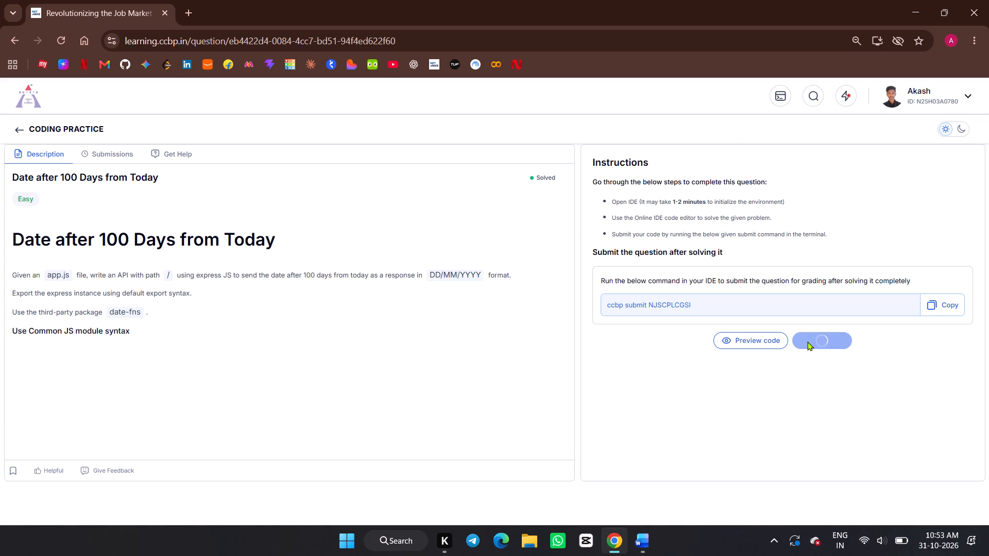
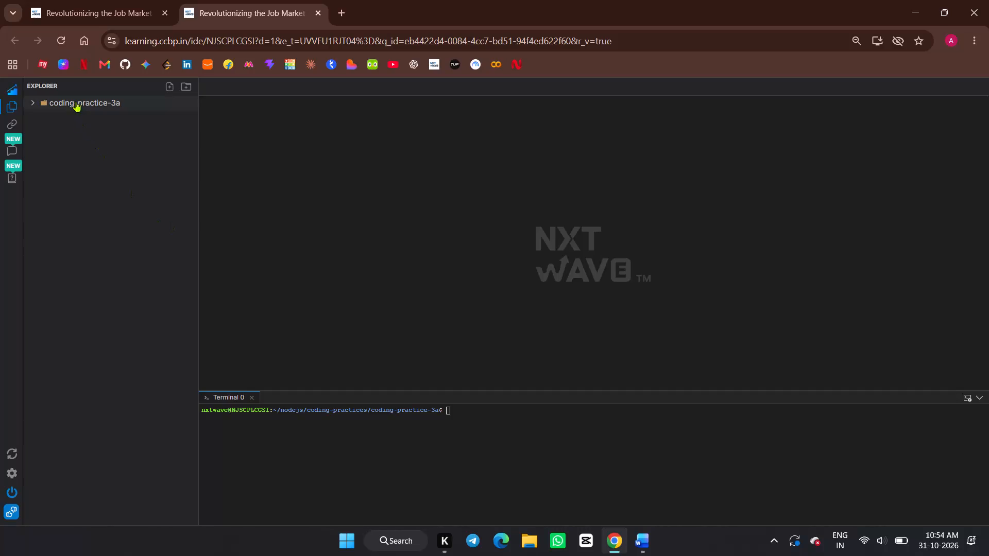
Open app.js in coding-practice-3a, paste a screenshot of its code below the question screenshot in the Word report, and return to Chrome.
{"action": "left_click", "coordinate": [75, 97]}
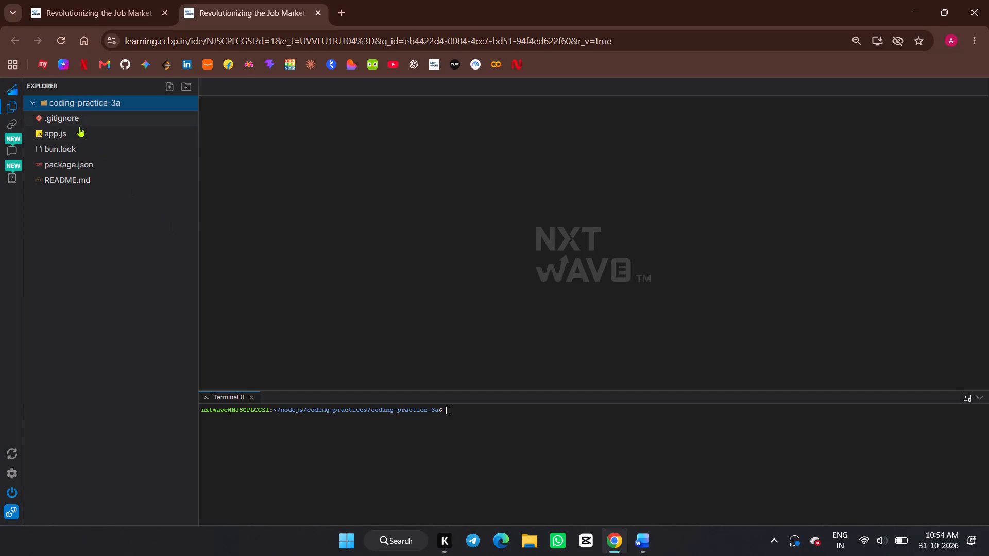
{"action": "left_click", "coordinate": [80, 130]}
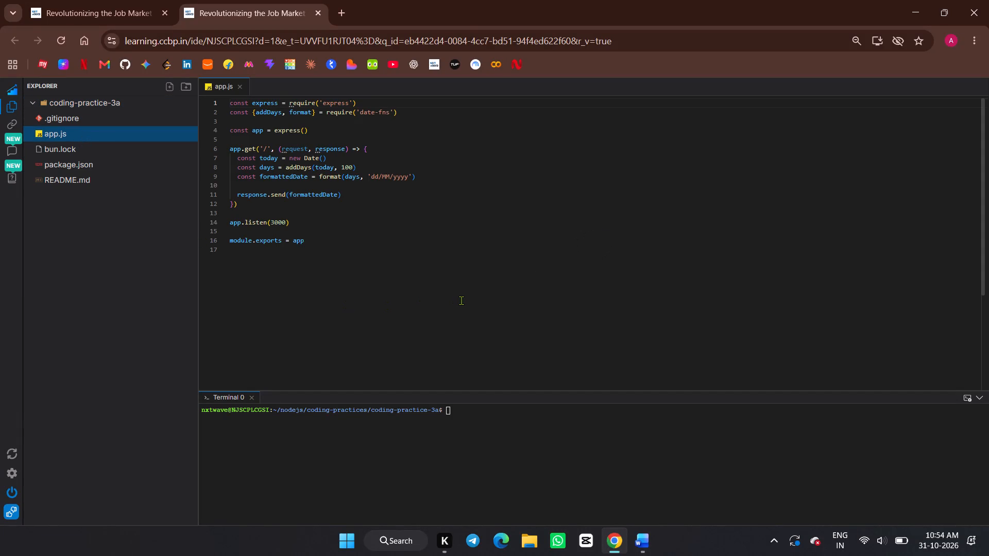
{"action": "key", "text": "ctrl+equal"}
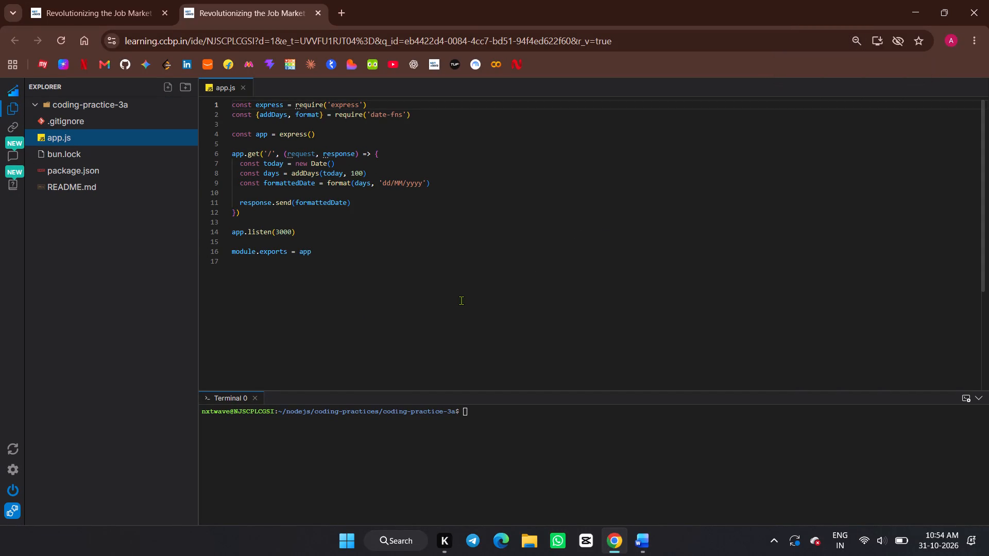
{"action": "key", "text": "super+Print"}
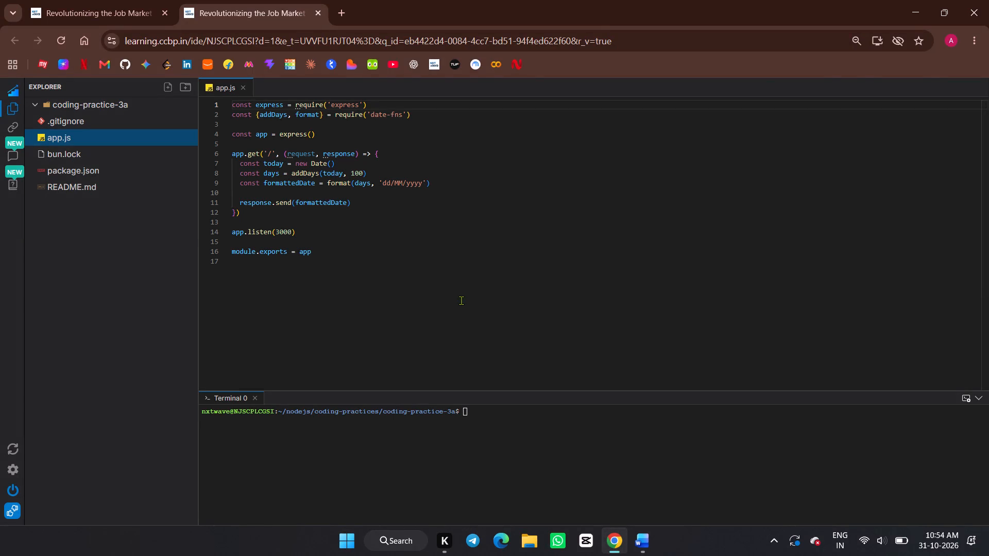
{"action": "key", "text": "alt+Tab"}
{"action": "left_click", "coordinate": [476, 352]}
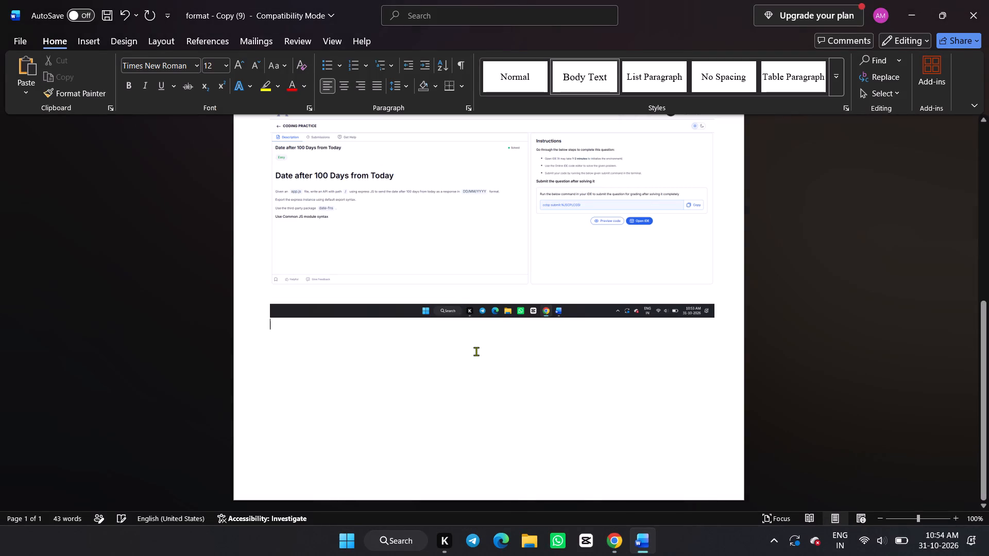
{"action": "key", "text": "ctrl+v"}
{"action": "key", "text": "alt+Tab"}
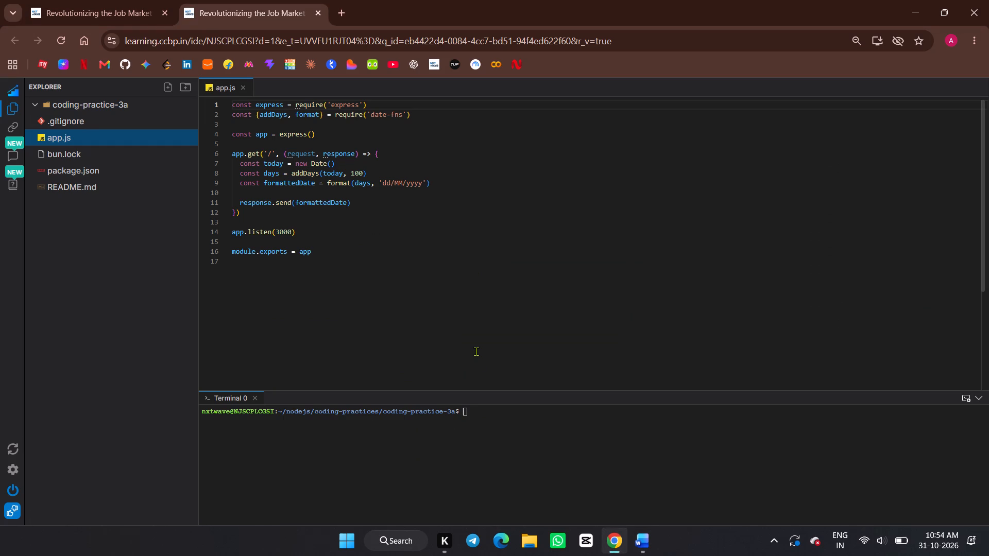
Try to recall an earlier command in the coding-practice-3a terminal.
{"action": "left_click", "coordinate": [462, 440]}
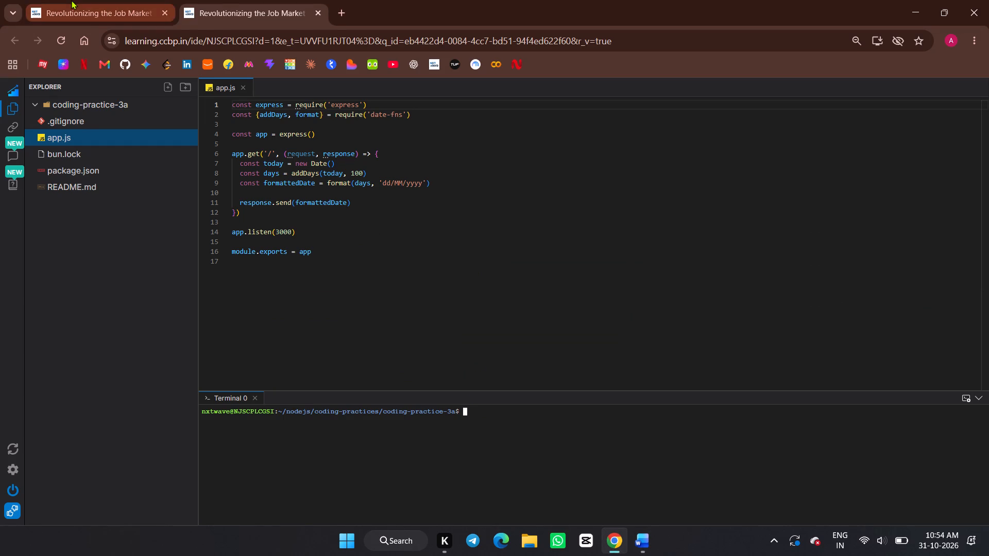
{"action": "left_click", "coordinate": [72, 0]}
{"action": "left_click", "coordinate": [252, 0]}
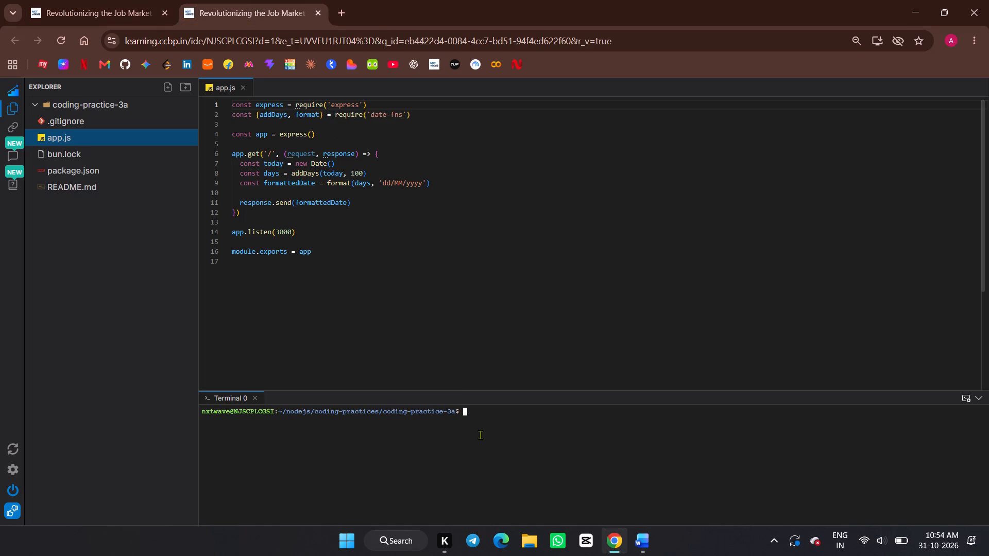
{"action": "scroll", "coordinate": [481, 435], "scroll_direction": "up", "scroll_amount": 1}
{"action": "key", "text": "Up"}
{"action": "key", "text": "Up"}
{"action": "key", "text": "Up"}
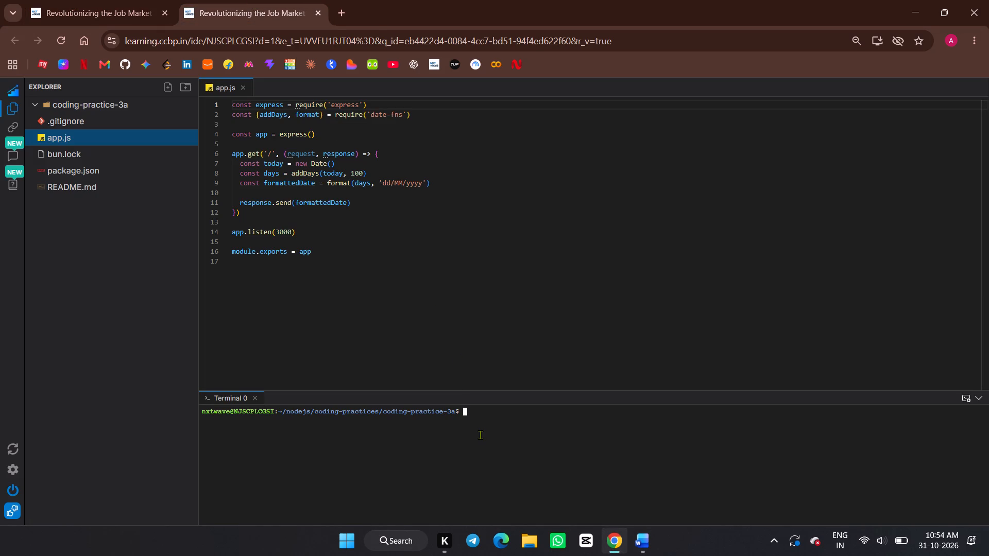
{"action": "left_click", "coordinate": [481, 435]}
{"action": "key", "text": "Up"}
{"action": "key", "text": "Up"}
Copy the submit command from the "Date after 100 Days from Today" question page and run it in the IDE terminal.
{"action": "left_click", "coordinate": [121, 0]}
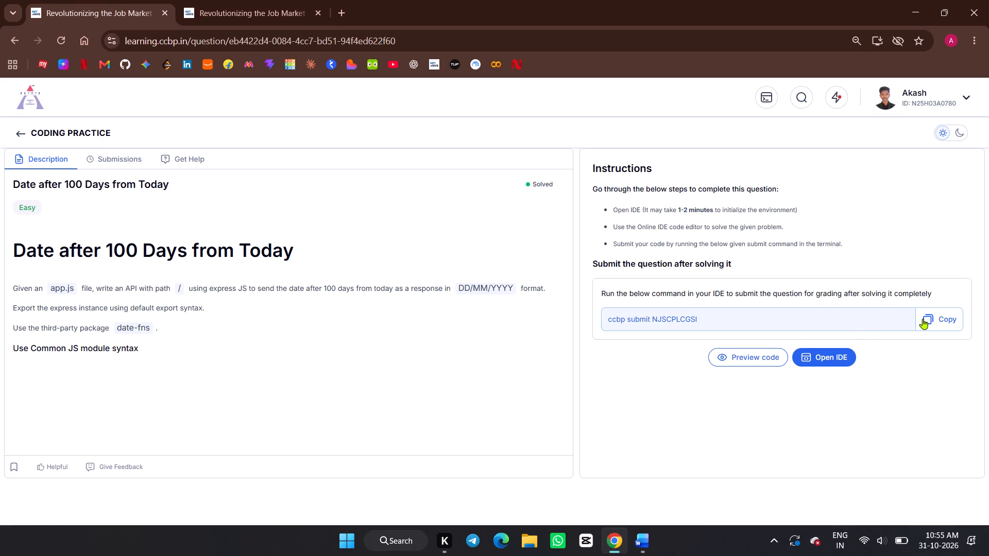
{"action": "left_click", "coordinate": [923, 319]}
{"action": "left_click", "coordinate": [923, 319]}
{"action": "left_click", "coordinate": [250, 0]}
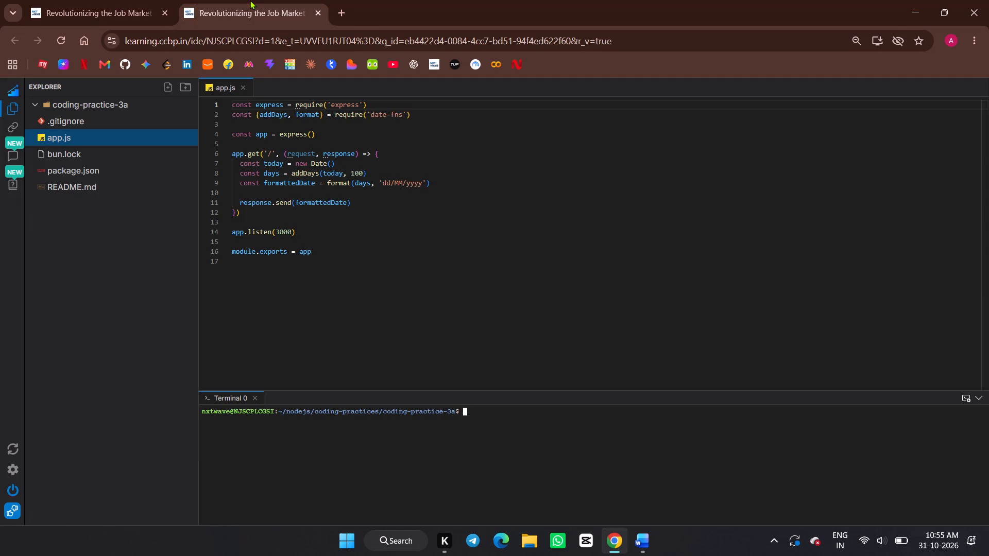
{"action": "left_click", "coordinate": [527, 498]}
{"action": "key", "text": "ctrl+shift+v"}
{"action": "key", "text": "Return"}
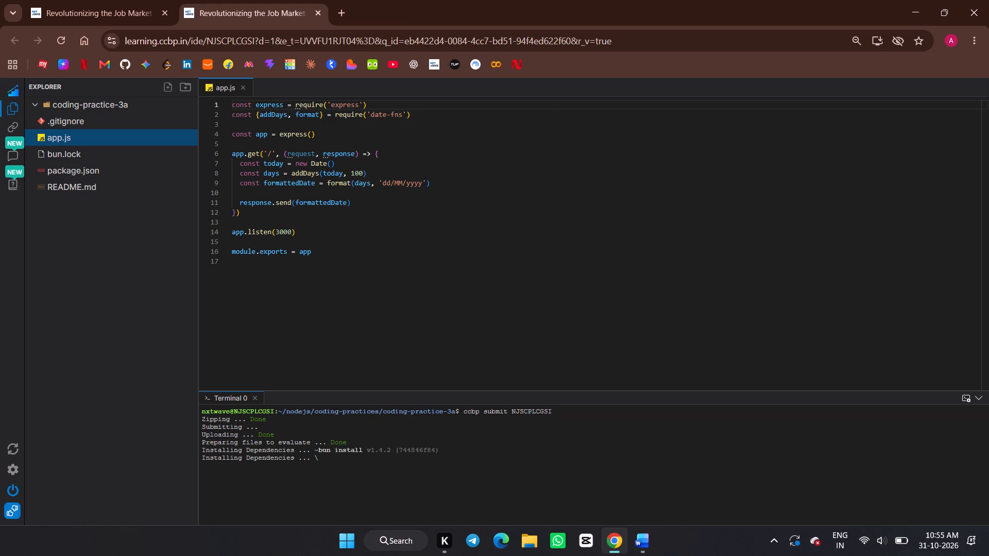
{"action": "scroll", "coordinate": [511, 474], "scroll_direction": "up", "scroll_amount": 5}
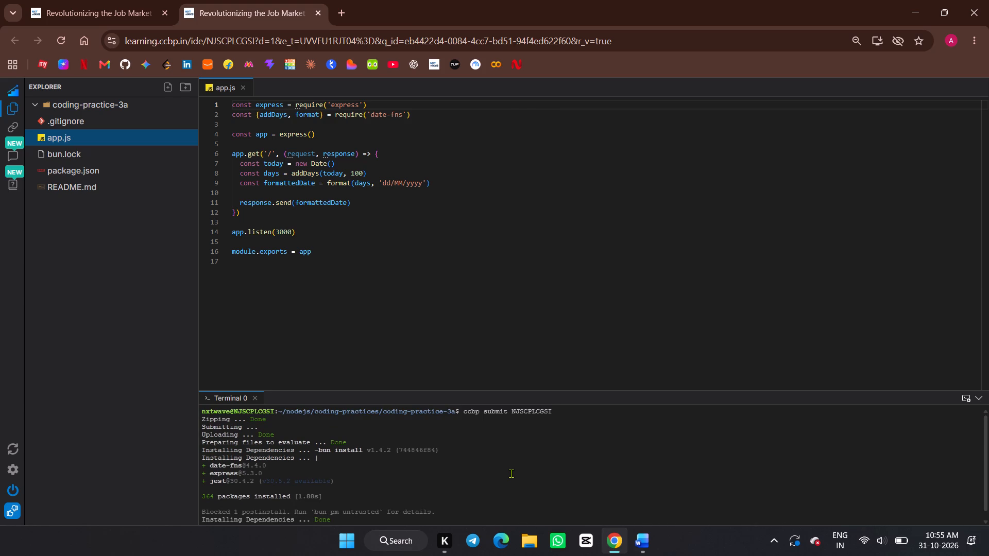
{"action": "scroll", "coordinate": [511, 474], "scroll_direction": "down", "scroll_amount": 3}
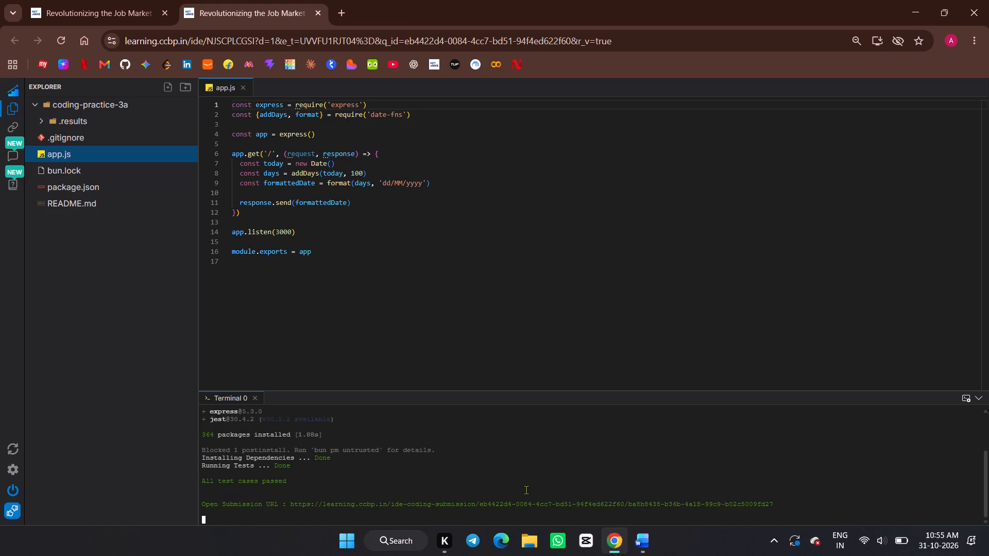
Open the submission link from the terminal, capture the submission details page, and paste it into the Word report below the code screenshot.
{"action": "left_click", "coordinate": [468, 507]}
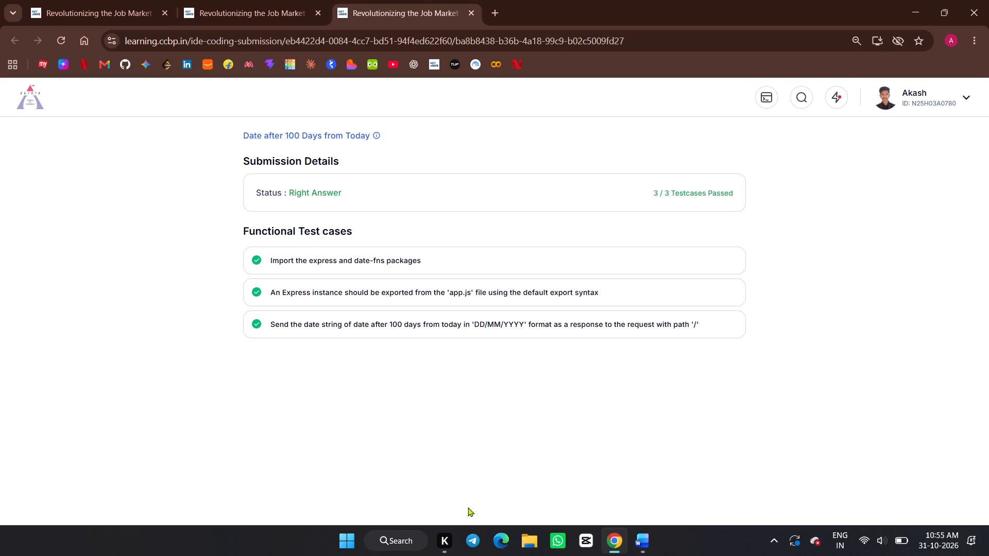
{"action": "key", "text": "super+Print"}
{"action": "key", "text": "alt+Tab"}
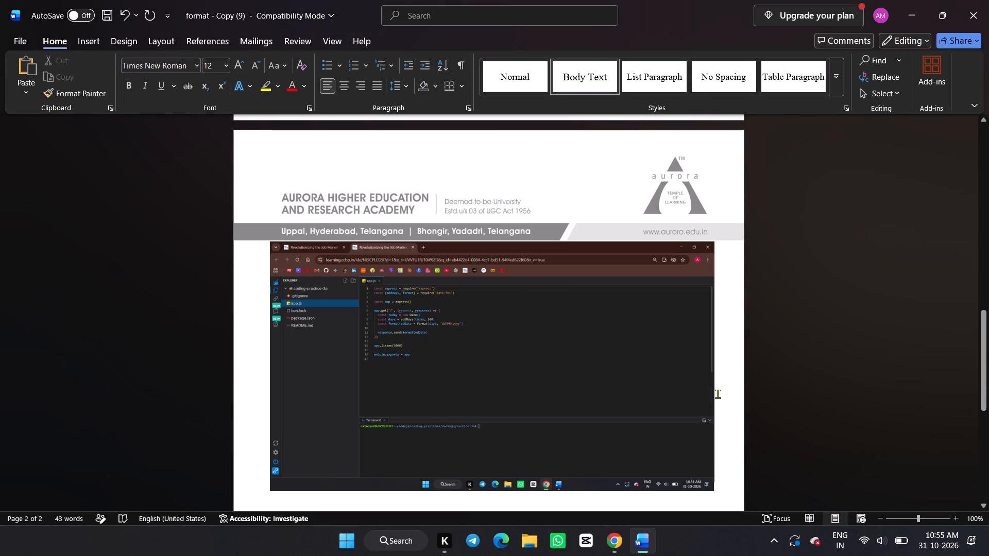
{"action": "scroll", "coordinate": [718, 394], "scroll_direction": "down", "scroll_amount": 3}
{"action": "key", "text": "ctrl+v"}
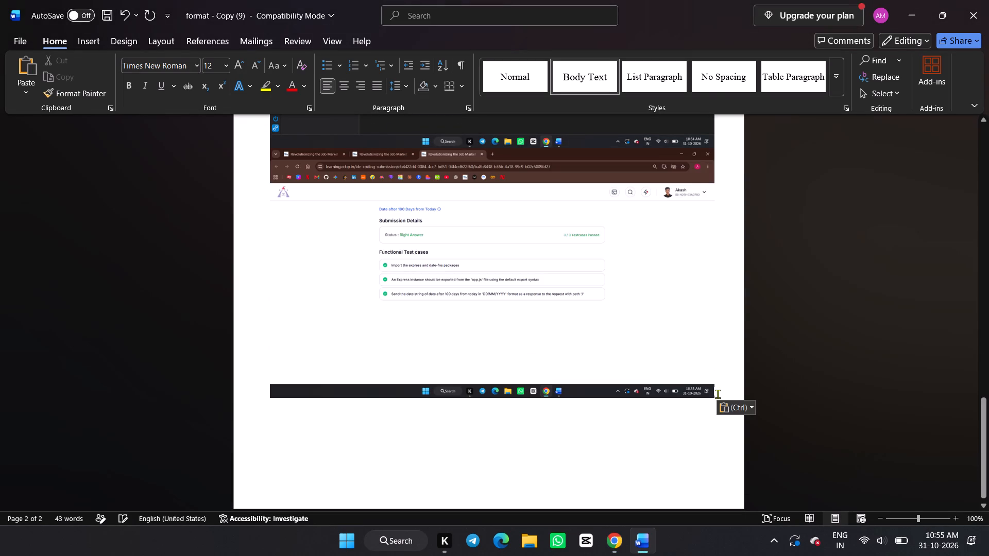
Start item "2." on a new line below the submission screenshot in the report.
{"action": "key", "text": "Return"}
{"action": "key", "text": "Return"}
{"action": "type", "text": "2."}
Switch to Chrome, close the submission and IDE tabs, and open the "Today's Date" question from the NodeJS coding practice list.
{"action": "key", "text": "alt+Tab"}
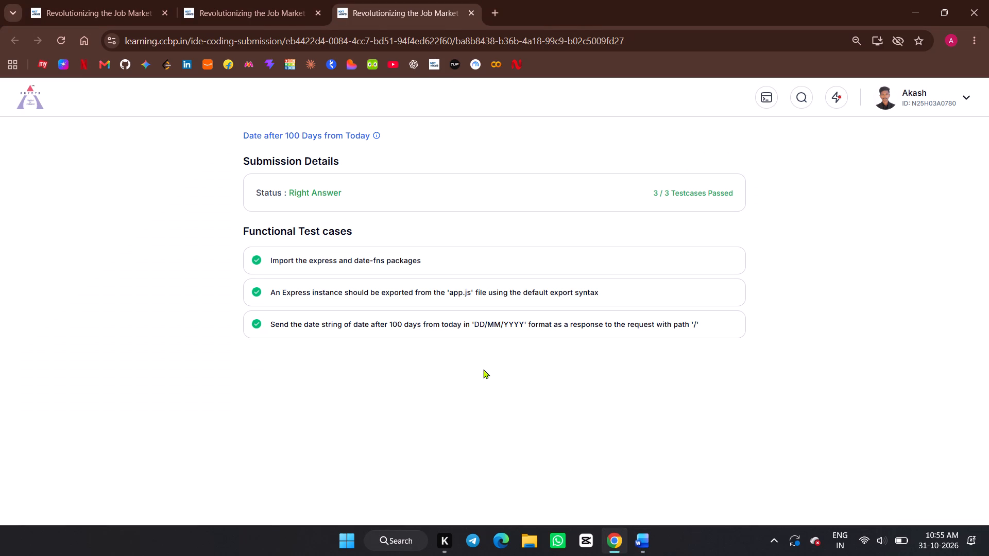
{"action": "key", "text": "ctrl+w"}
{"action": "key", "text": "ctrl+w"}
{"action": "scroll", "coordinate": [367, 289], "scroll_direction": "right", "scroll_amount": 2}
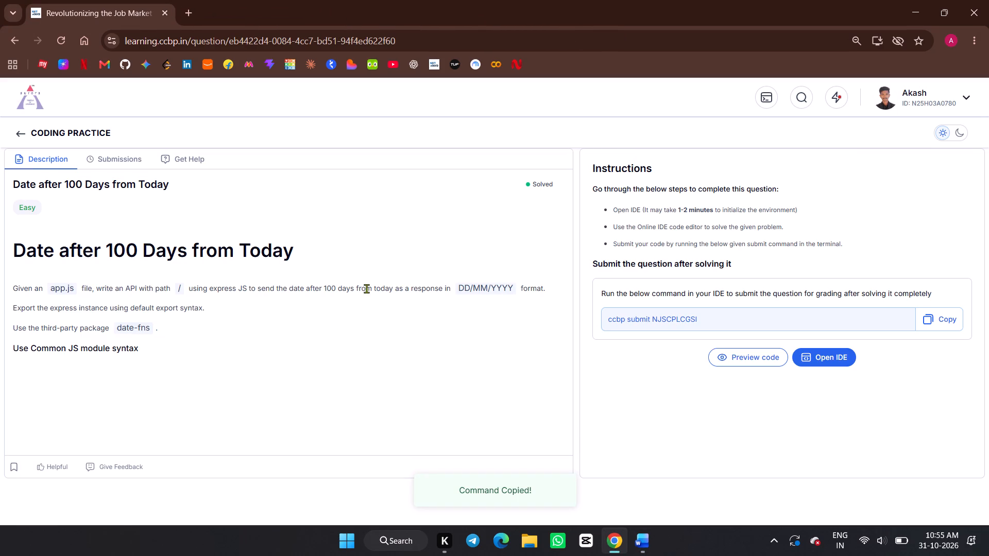
{"action": "scroll", "coordinate": [367, 289], "scroll_direction": "right", "scroll_amount": 7}
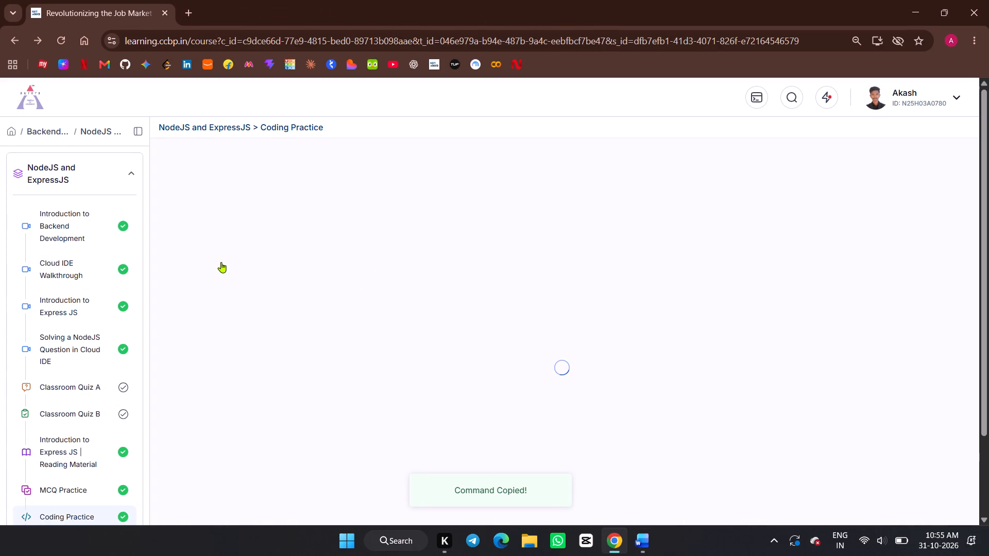
{"action": "left_click", "coordinate": [261, 275]}
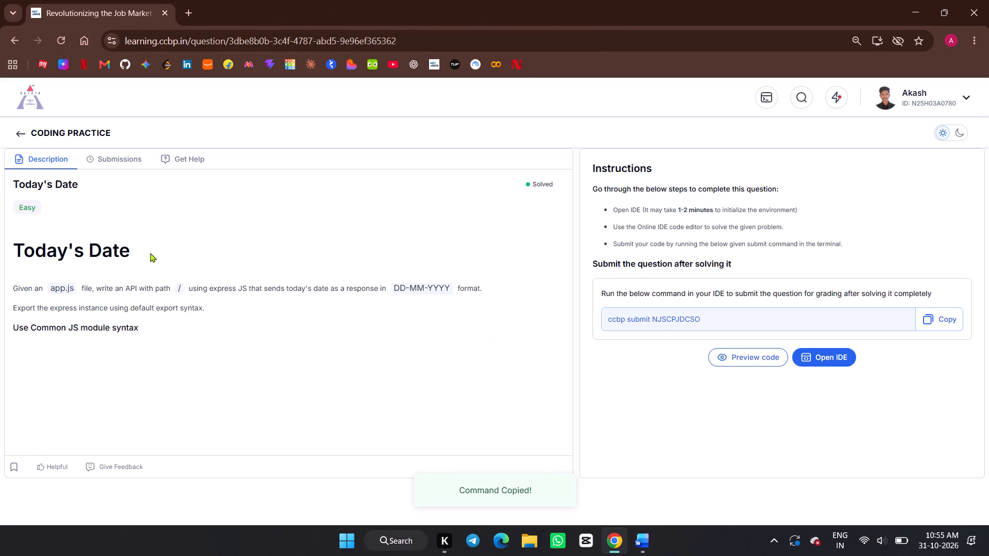
Copy the question title "Today's Date" and paste it into the Word report as the heading of item 2.
{"action": "left_click_drag", "start_coordinate": [150, 253], "coordinate": [11, 249]}
{"action": "key", "text": "ctrl+c"}
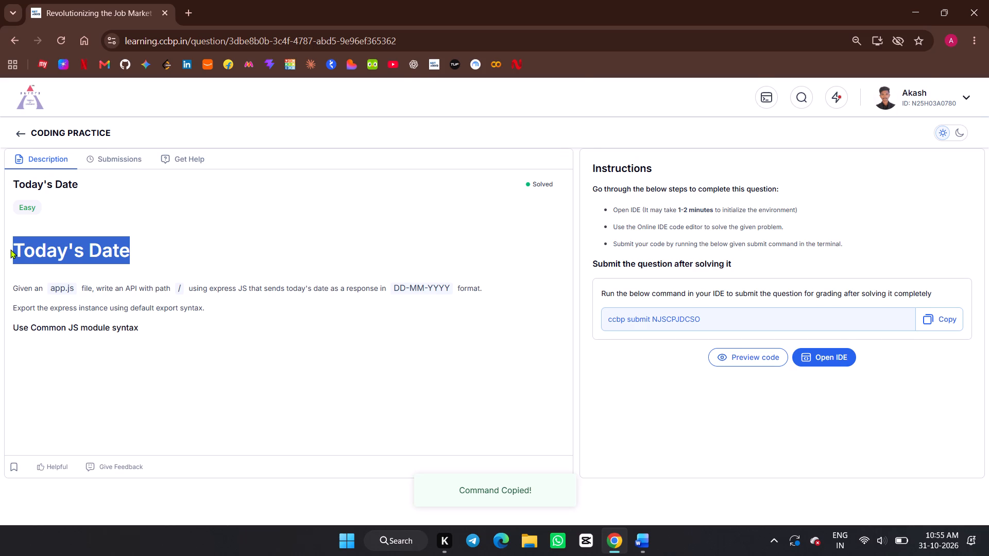
{"action": "key", "text": "alt+Tab"}
{"action": "key", "text": "ctrl+v"}
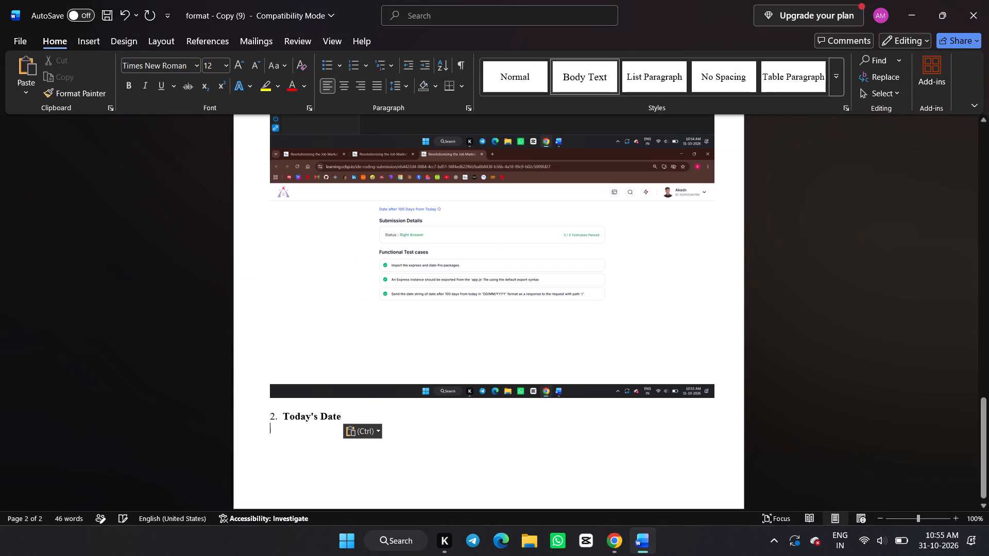
{"action": "key", "text": "space"}
{"action": "key", "text": "BackSpace"}
Capture a screenshot of the "Today's Date" question page in Chrome and paste it into the Word report below its heading.
{"action": "key", "text": "alt+Tab"}
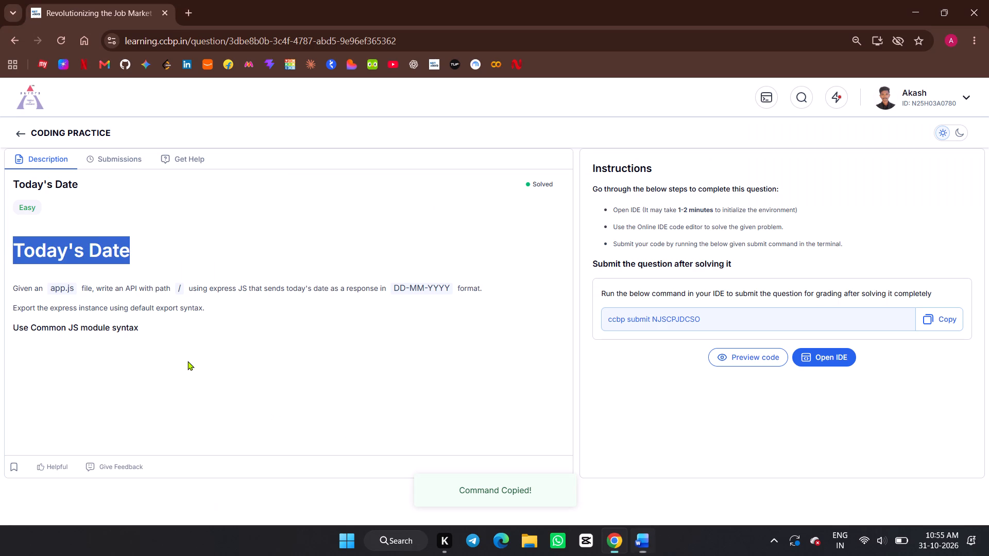
{"action": "left_click", "coordinate": [329, 375]}
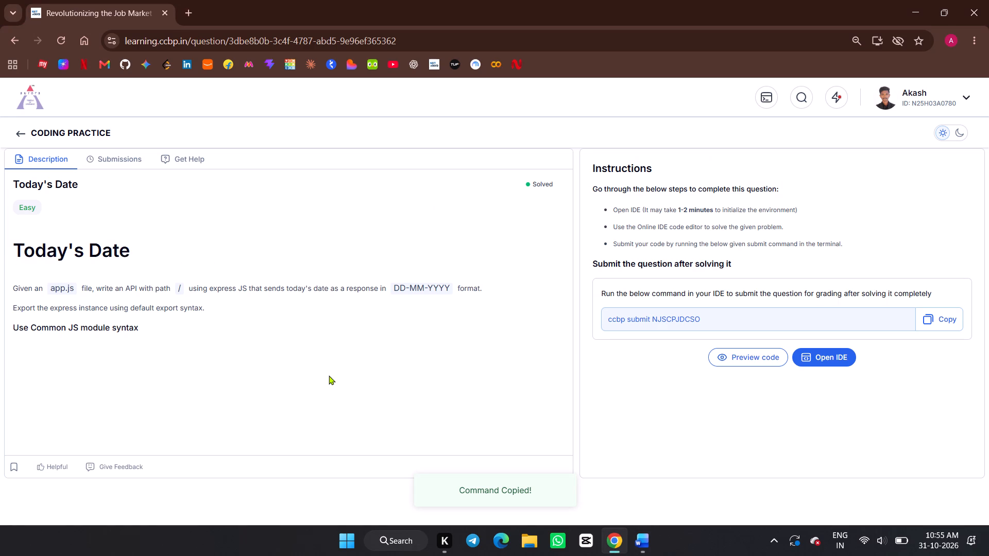
{"action": "key", "text": "super+Print"}
{"action": "key", "text": "alt+Tab"}
{"action": "key", "text": "ctrl+v"}
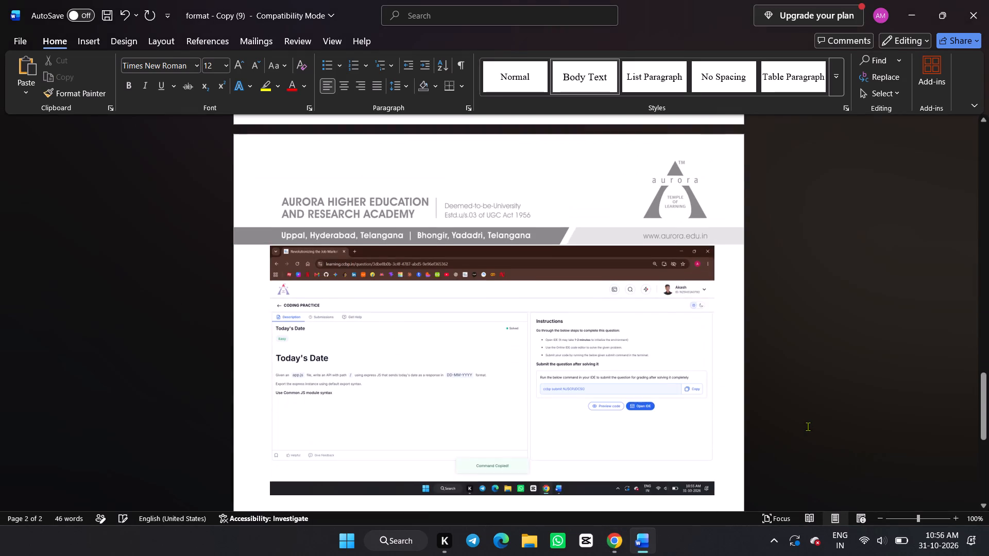
Switch back to Chrome, copy the submit command for "Today's Date", and open the question's IDE.
{"action": "key", "text": "alt+Tab"}
{"action": "left_click", "coordinate": [941, 318]}
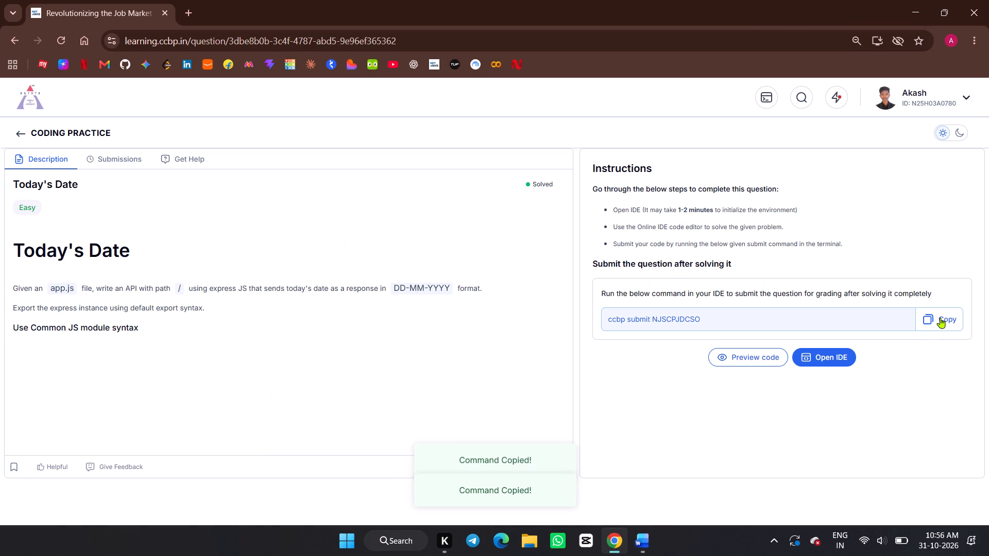
{"action": "left_click", "coordinate": [832, 357]}
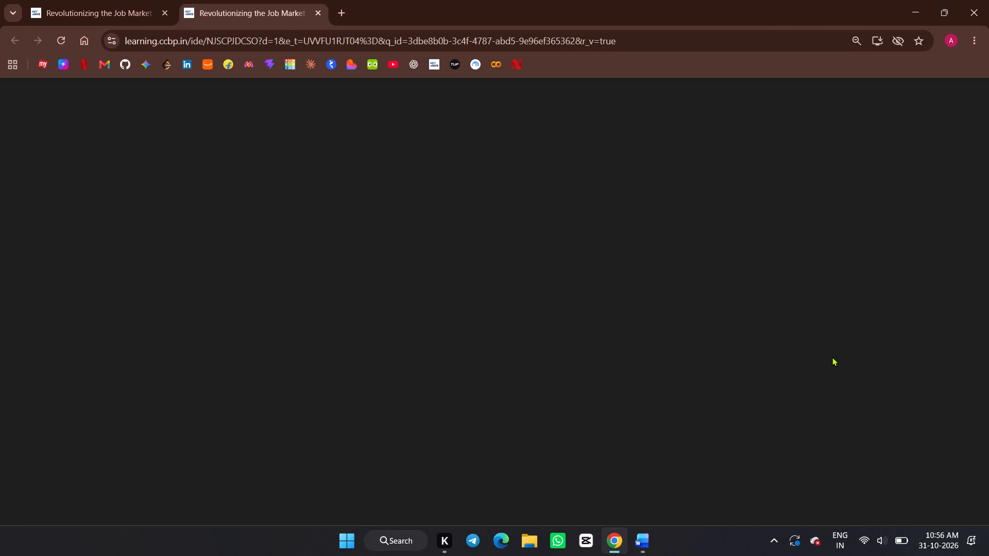
{"action": "left_click", "coordinate": [571, 327]}
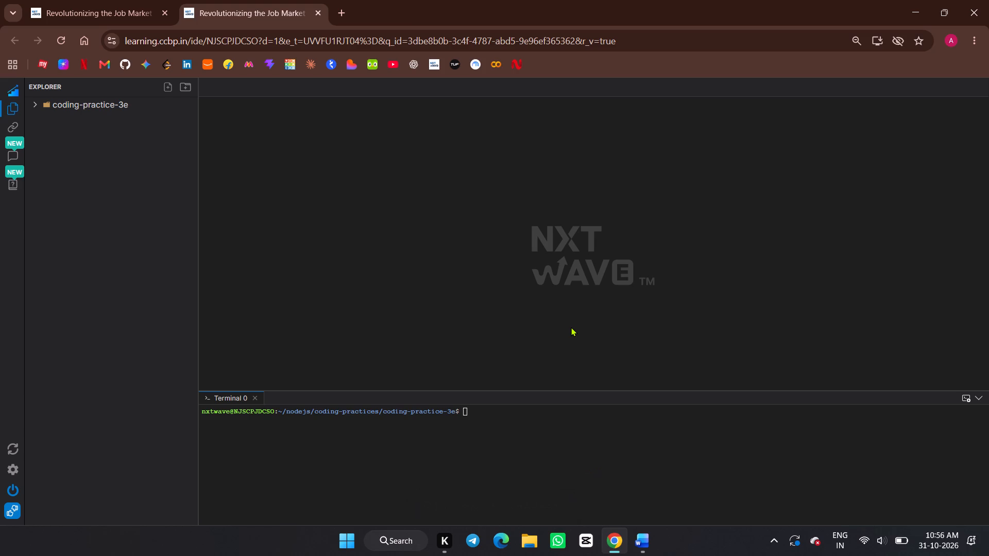
Open app.js from the coding-practice-3e folder and run "ccbp submit NJSCPJDCSO" in the terminal through to its submission output.
{"action": "left_click", "coordinate": [98, 99]}
{"action": "left_click", "coordinate": [97, 132]}
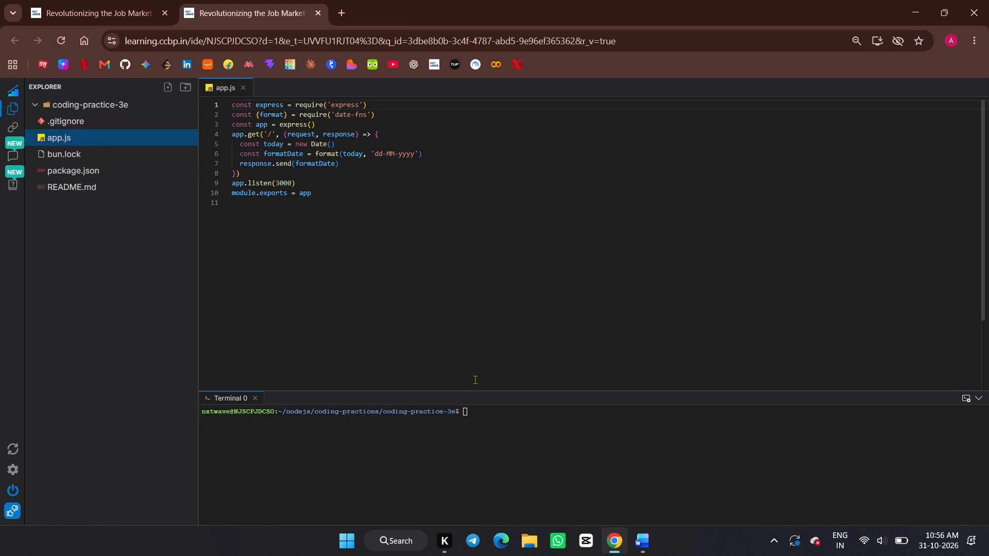
{"action": "left_click", "coordinate": [515, 430]}
{"action": "key", "text": "ctrl+shift+v"}
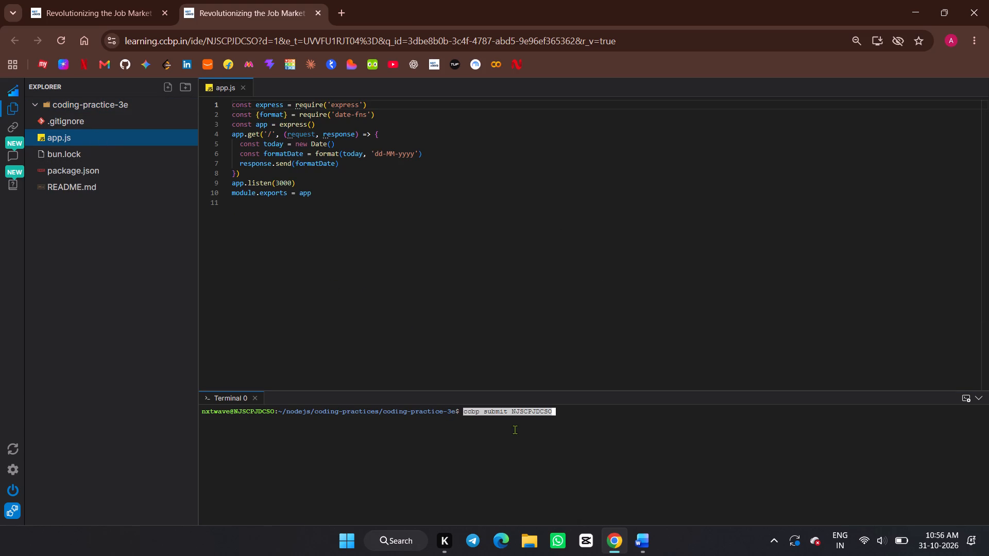
{"action": "key", "text": "Return"}
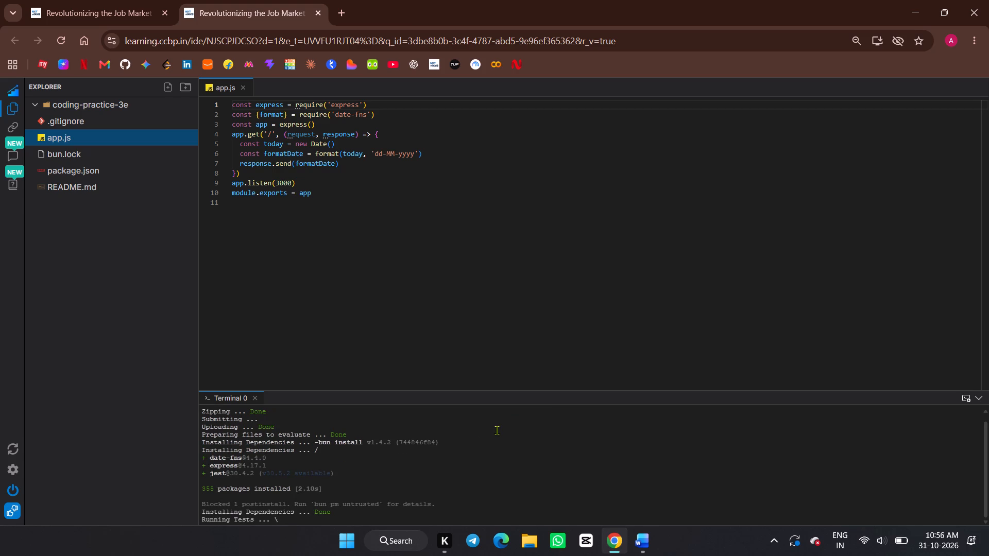
{"action": "scroll", "coordinate": [459, 462], "scroll_direction": "down", "scroll_amount": 10}
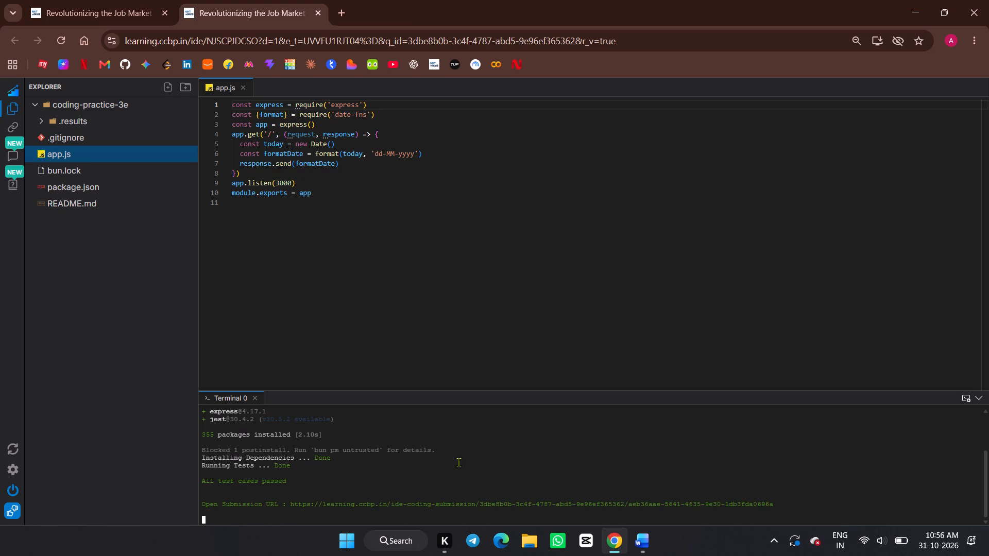
Capture a screenshot of the IDE with the "Today's Date" code and terminal output, and paste it into the Word report.
{"action": "key", "text": "super+Print"}
{"action": "key", "text": "alt+Tab"}
{"action": "scroll", "coordinate": [543, 400], "scroll_direction": "down", "scroll_amount": 3}
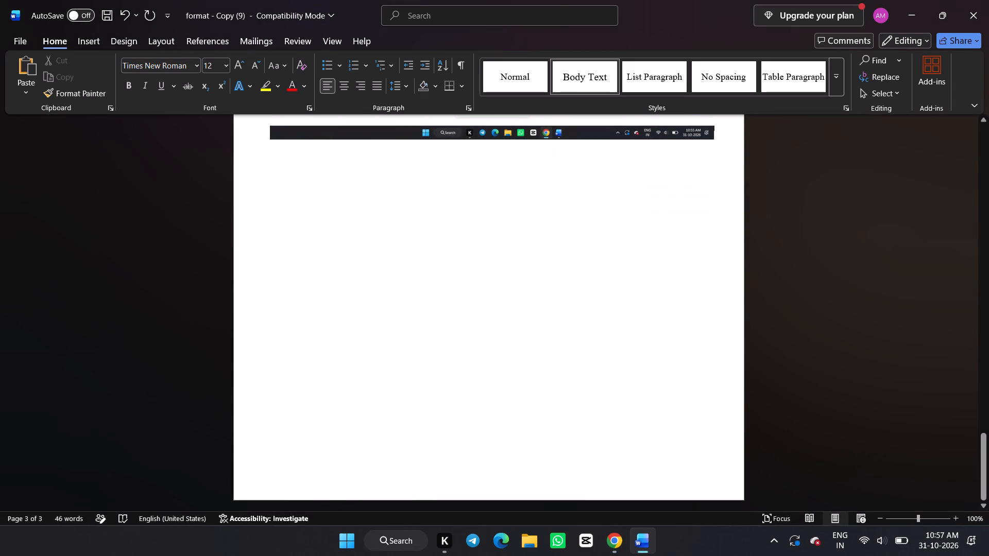
{"action": "key", "text": "ctrl+v"}
{"action": "key", "text": "Return"}
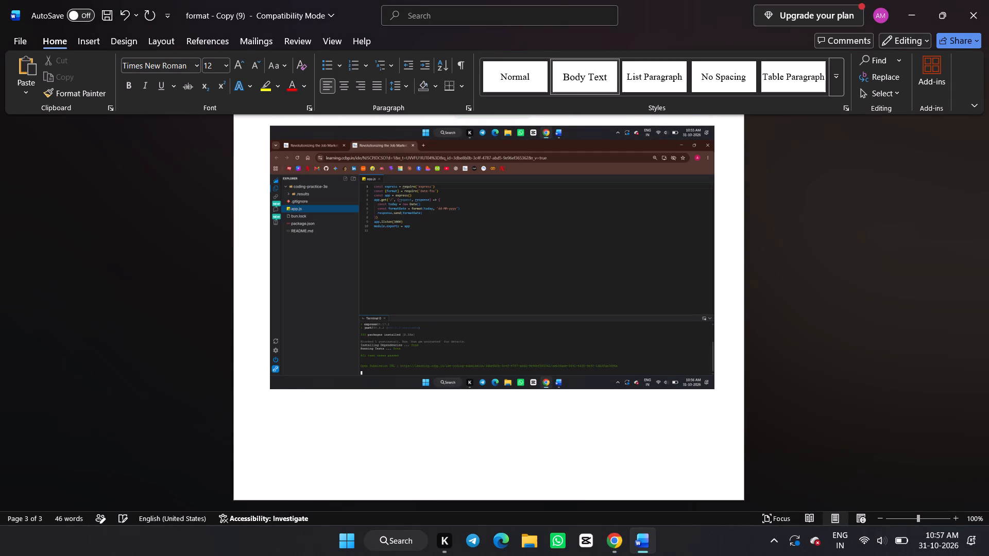
Switch to Chrome, open the submission URL for "Today's Date", and paste a screenshot of that page into the Word report.
{"action": "key", "text": "alt+Tab"}
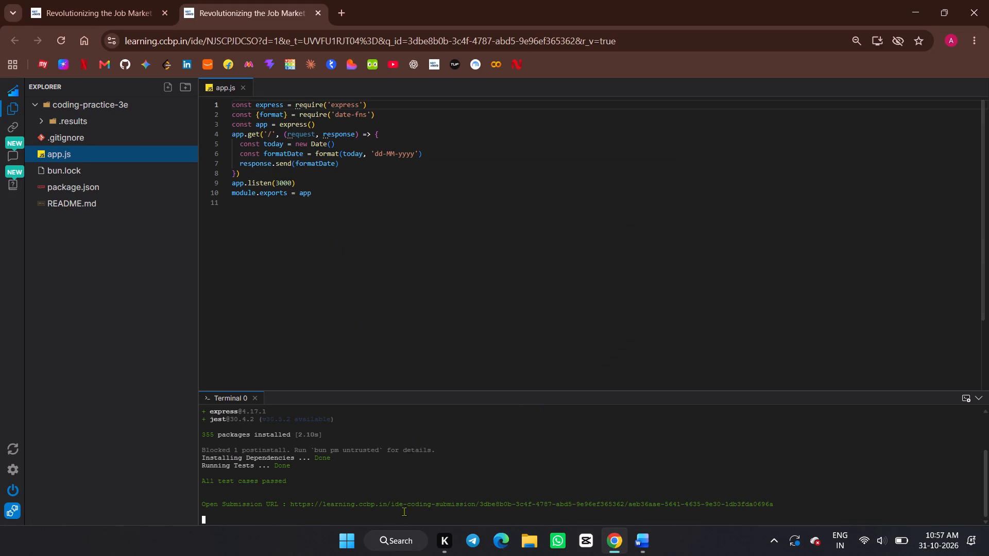
{"action": "left_click", "coordinate": [457, 506]}
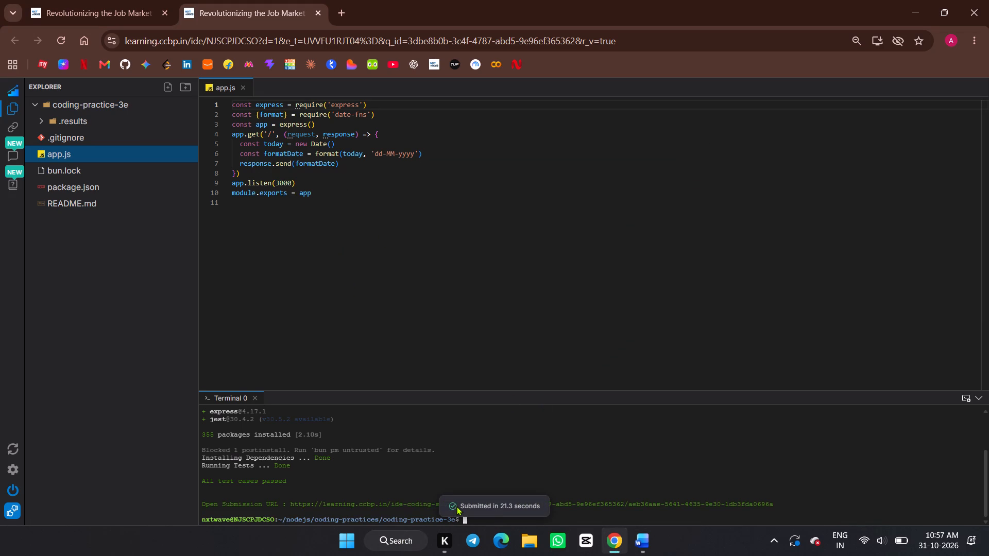
{"action": "left_click", "coordinate": [598, 505]}
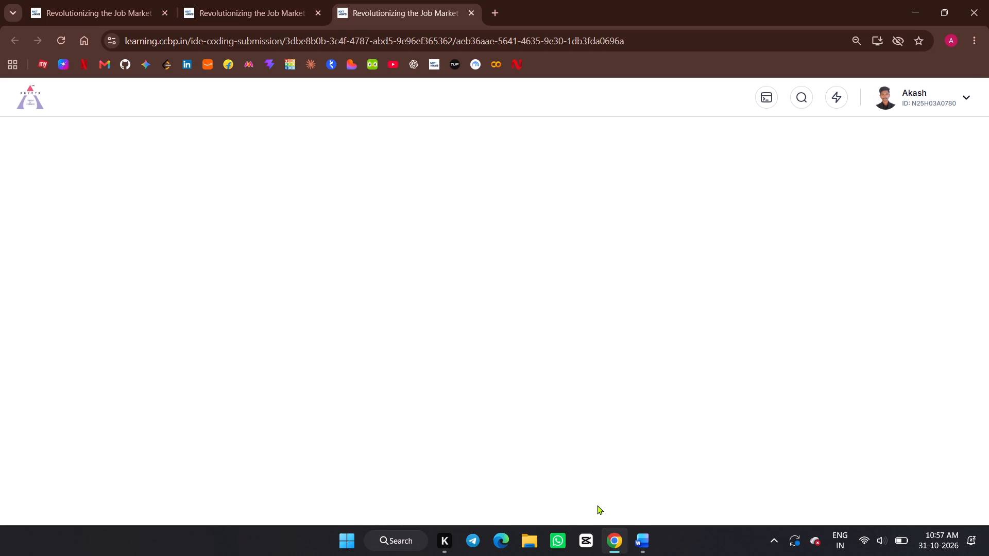
{"action": "key", "text": "super+Print"}
{"action": "key", "text": "alt+Tab"}
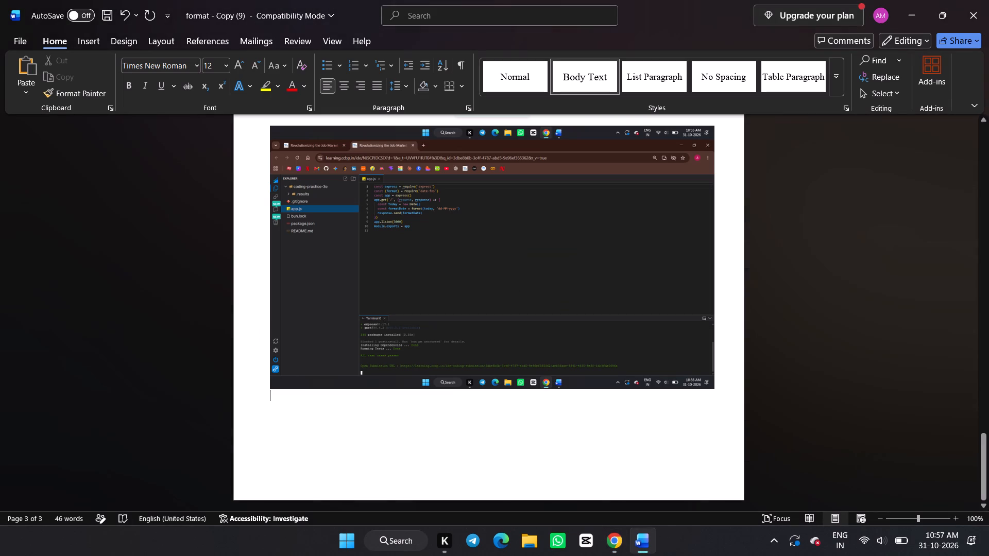
{"action": "key", "text": "ctrl+v"}
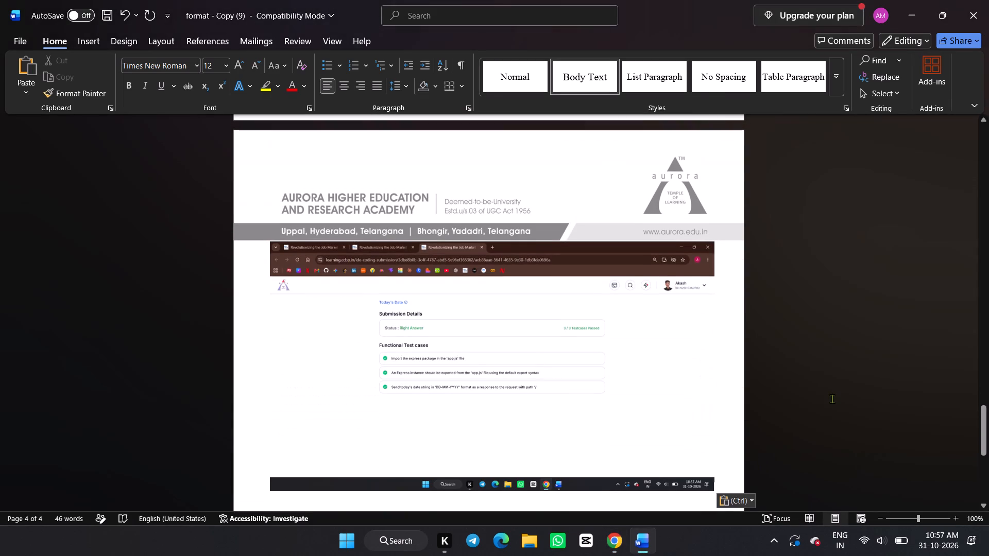
Start item "3." on a new line below the submission screenshot in the report.
{"action": "scroll", "coordinate": [832, 399], "scroll_direction": "down", "scroll_amount": 2}
{"action": "key", "text": "Return"}
{"action": "key", "text": "Return"}
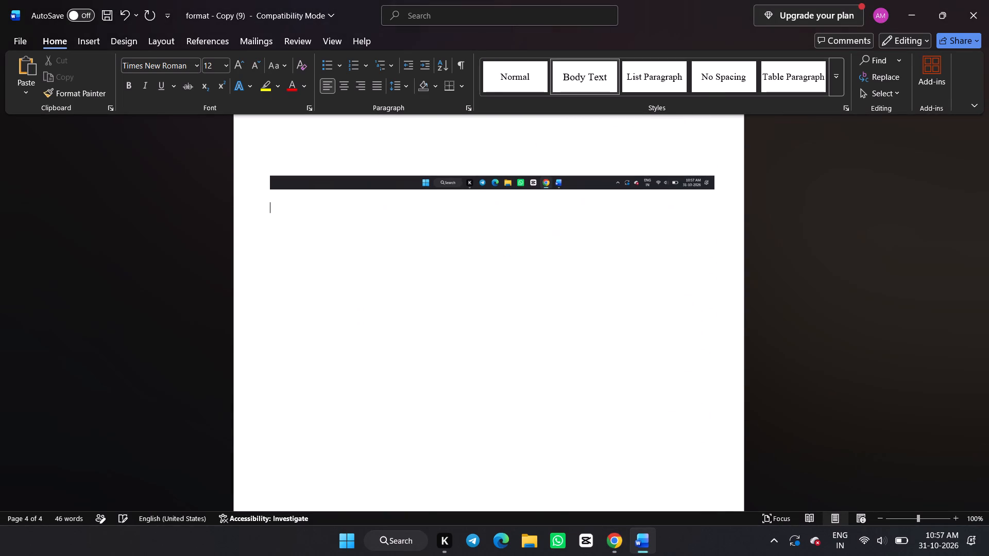
{"action": "type", "text": "3."}
Switch to Chrome, close the submission and IDE tabs, and open the "API Routing" question from the coding practice list.
{"action": "key", "text": "alt+Tab"}
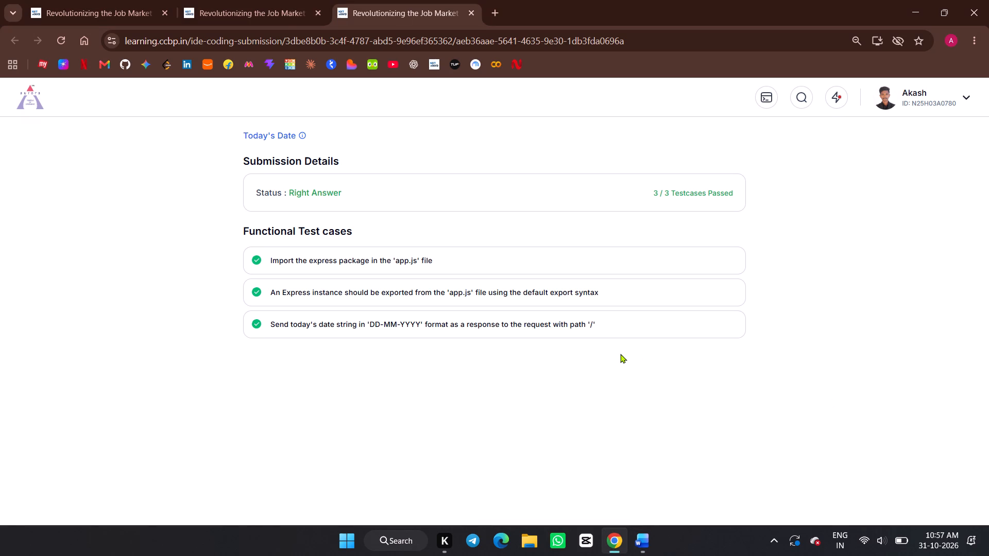
{"action": "key", "text": "ctrl+w"}
{"action": "key", "text": "ctrl+w"}
{"action": "scroll", "coordinate": [621, 354], "scroll_direction": "right", "scroll_amount": 8}
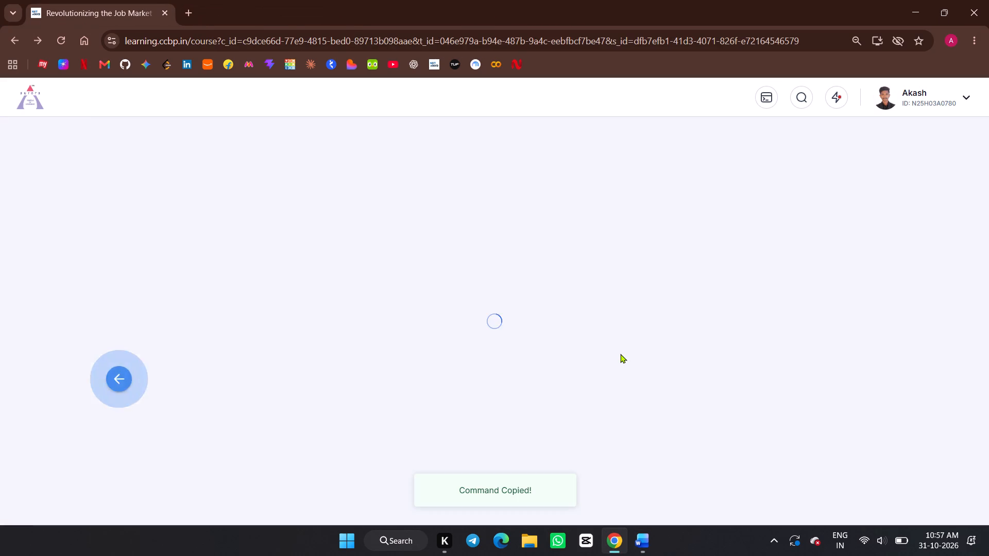
{"action": "left_click", "coordinate": [268, 331]}
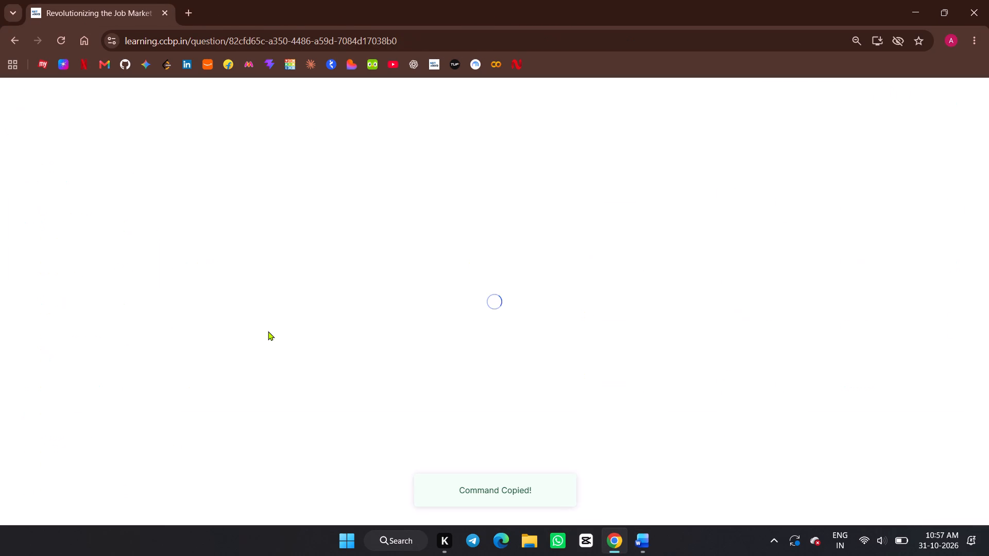
Copy the question title "API Routing" and paste it into the Word report as the heading of item 3.
{"action": "left_click_drag", "start_coordinate": [213, 260], "coordinate": [8, 235]}
{"action": "key", "text": "ctrl+c"}
{"action": "key", "text": "alt+Tab"}
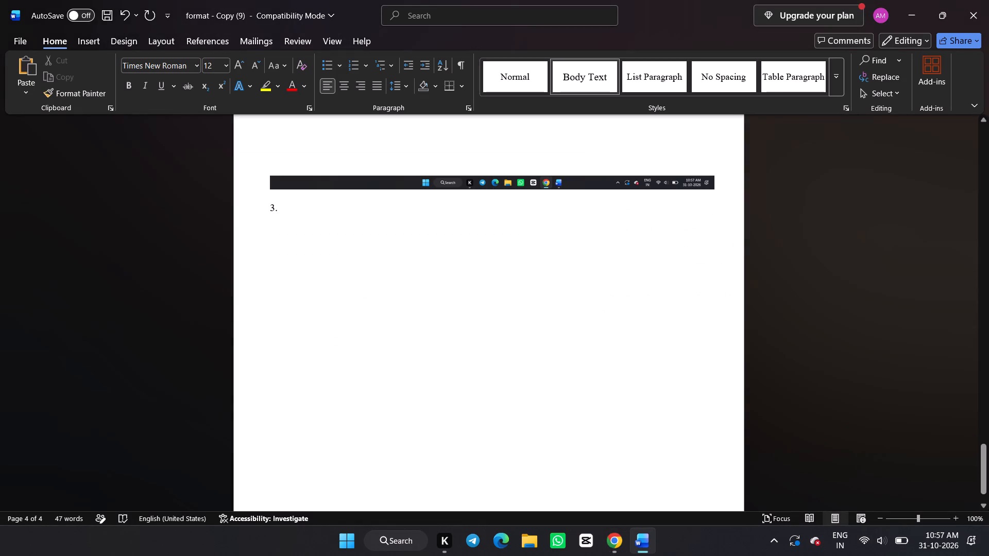
{"action": "key", "text": "ctrl+v"}
{"action": "key", "text": "space"}
{"action": "key", "text": "BackSpace"}
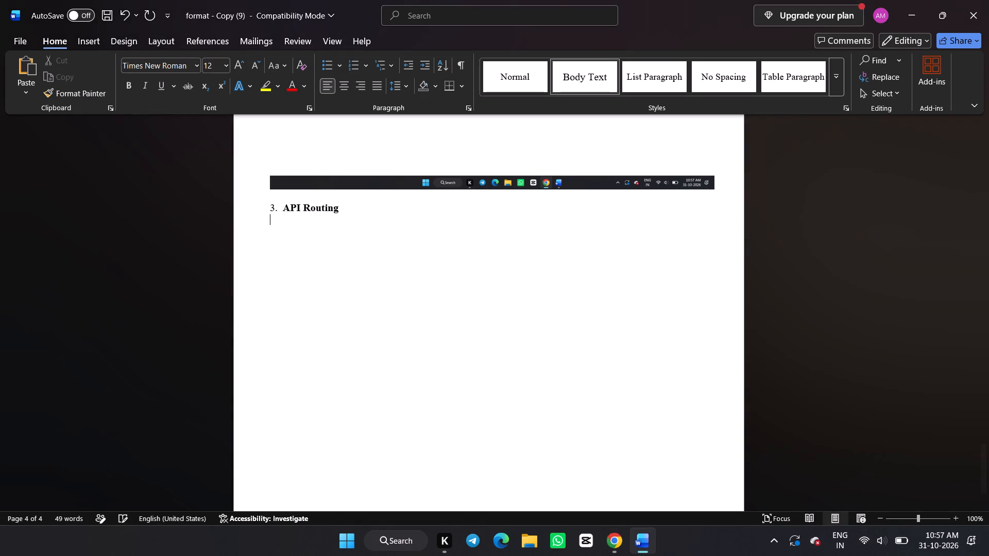
Capture a screenshot of the "API Routing" question page in Chrome and paste it into the Word report below its heading.
{"action": "key", "text": "alt+Tab"}
{"action": "left_click", "coordinate": [423, 353]}
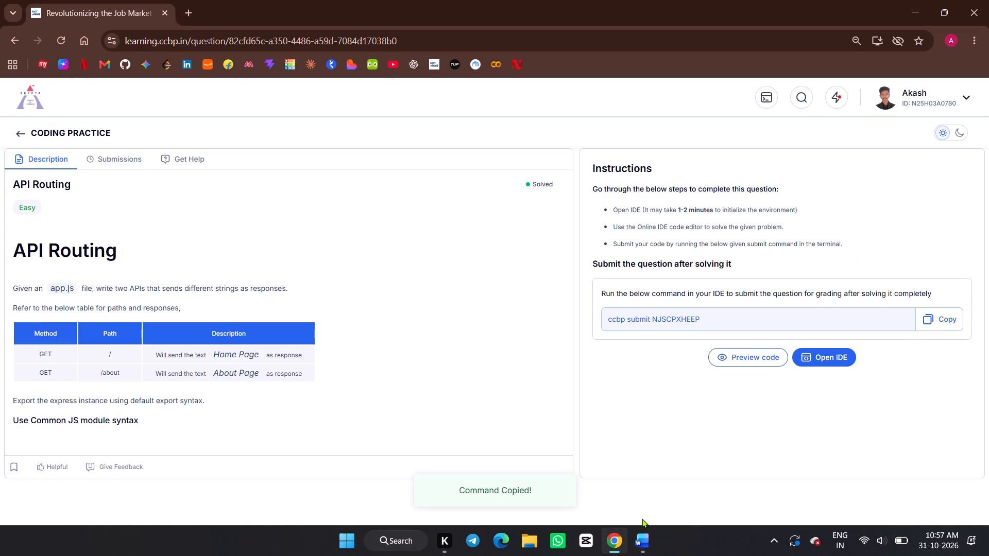
{"action": "key", "text": "super+Print"}
{"action": "key", "text": "alt+Tab"}
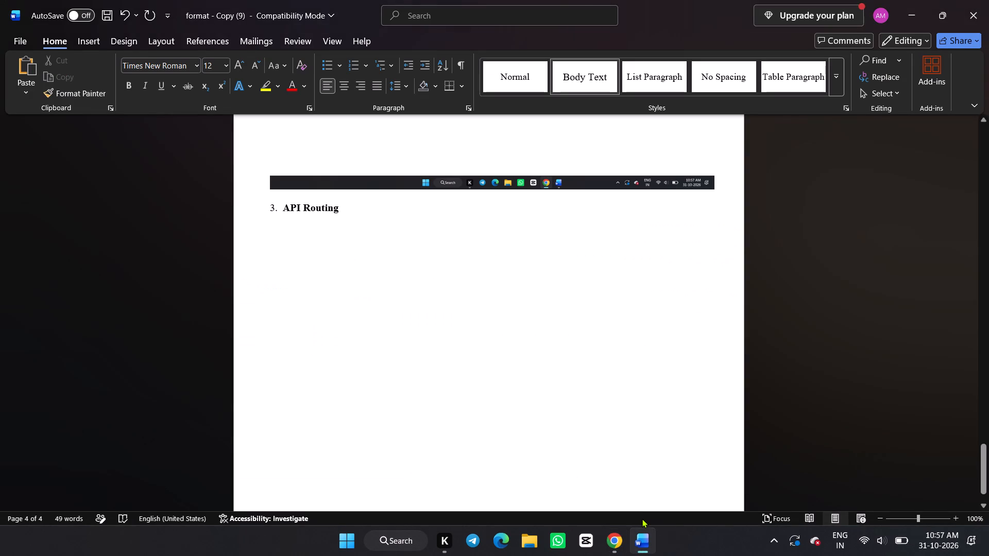
{"action": "key", "text": "ctrl+v"}
{"action": "key", "text": "Return"}
Switch back to Chrome, copy the submit command for "API Routing", and open its IDE, closing the session active in another window.
{"action": "key", "text": "alt+Tab"}
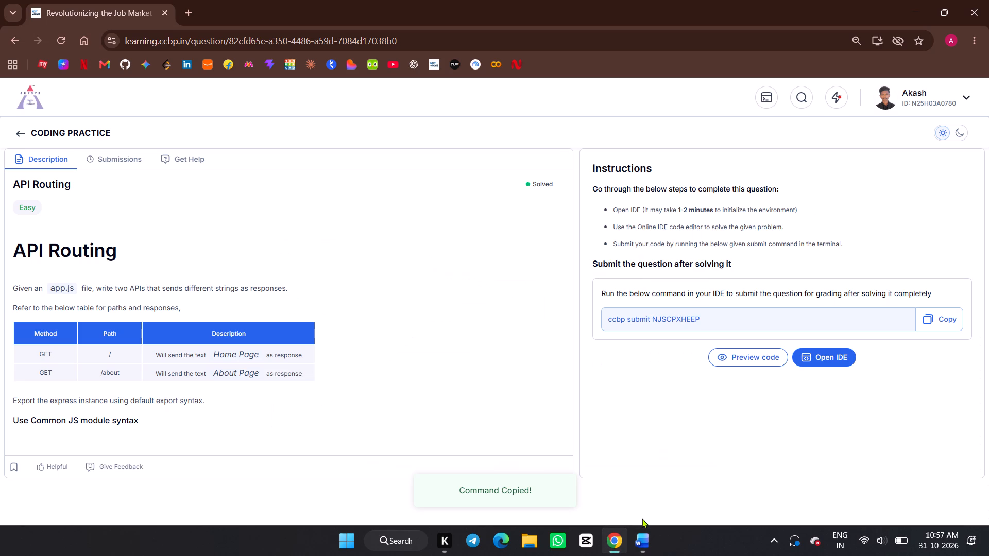
{"action": "left_click", "coordinate": [950, 327]}
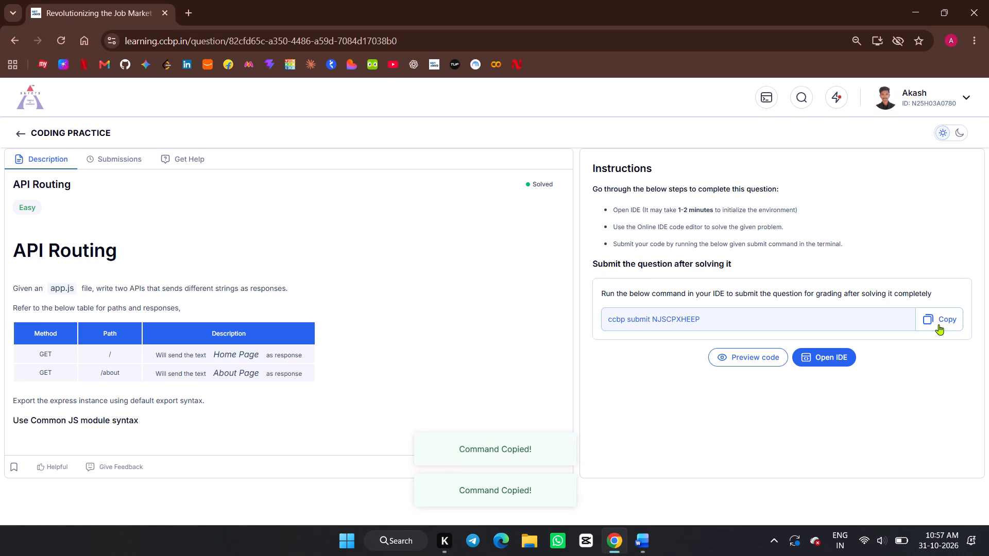
{"action": "left_click", "coordinate": [939, 324]}
{"action": "left_click", "coordinate": [808, 356]}
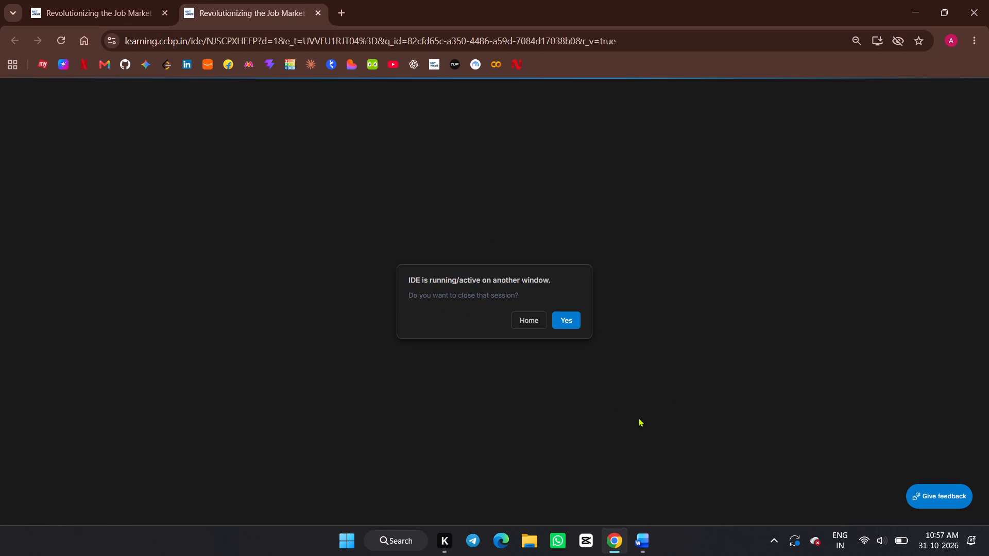
{"action": "left_click", "coordinate": [565, 320]}
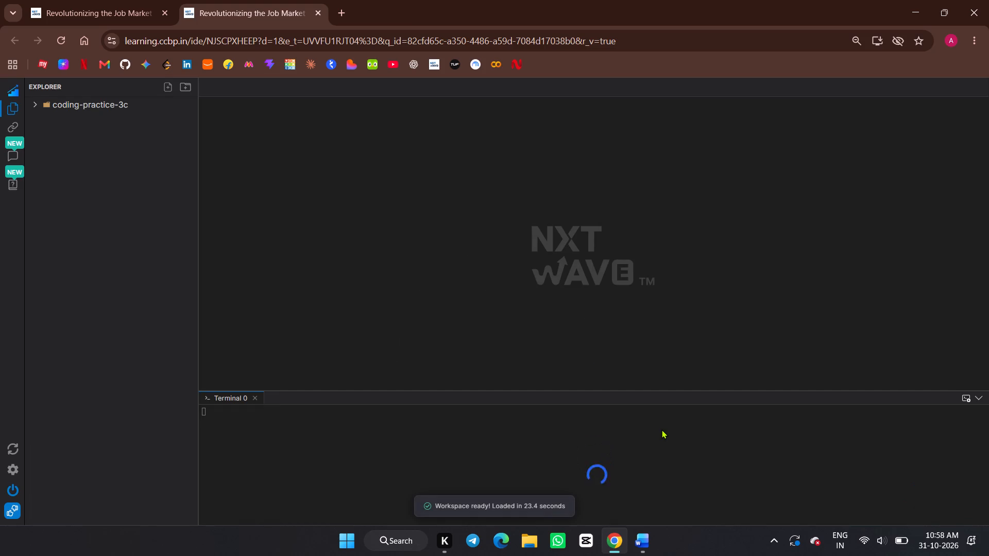
Open app.js from the coding-practice-3c folder and run "ccbp submit NJSCPXHEEP" in the terminal.
{"action": "left_click", "coordinate": [488, 453]}
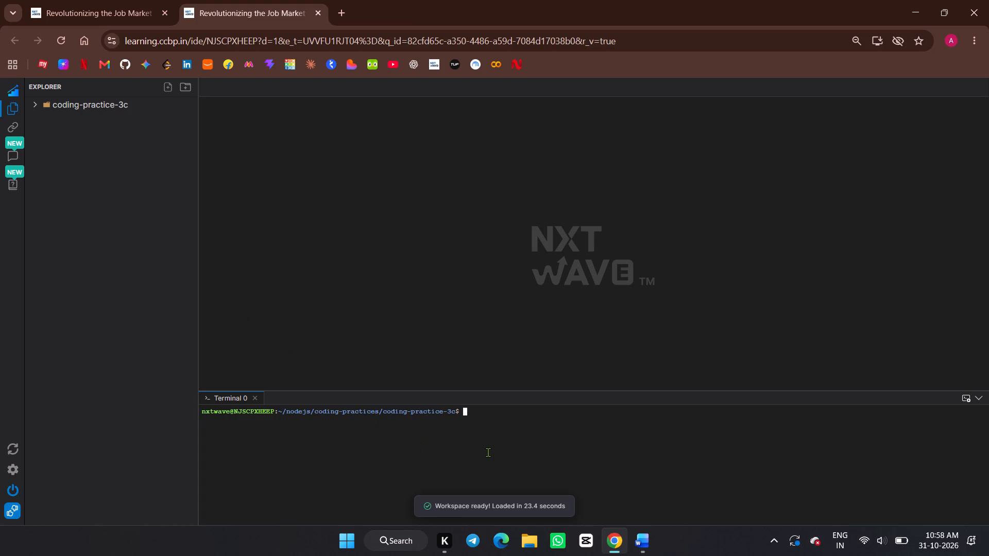
{"action": "key", "text": "ctrl+shift+v"}
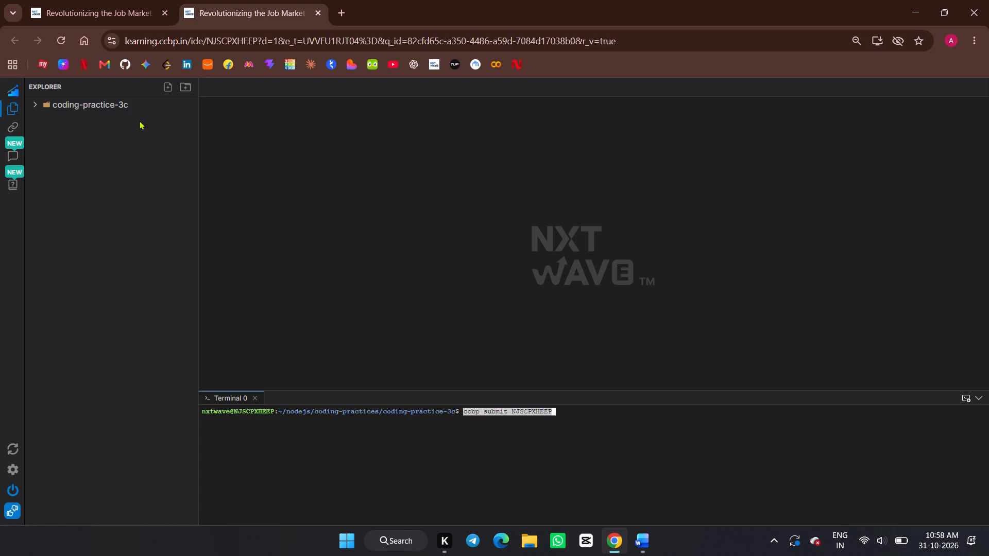
{"action": "left_click_drag", "start_coordinate": [108, 94], "coordinate": [97, 103]}
{"action": "left_click", "coordinate": [97, 103]}
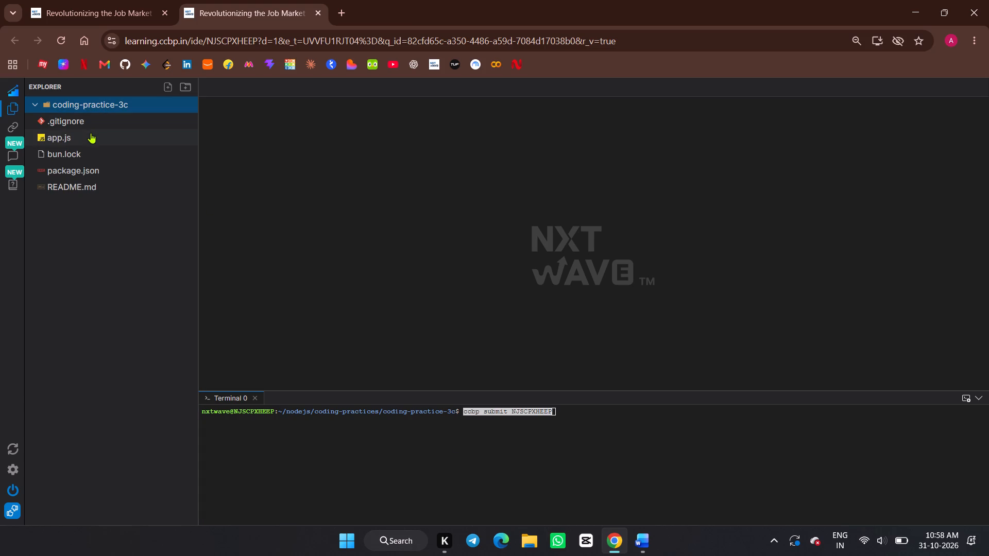
{"action": "left_click", "coordinate": [91, 133]}
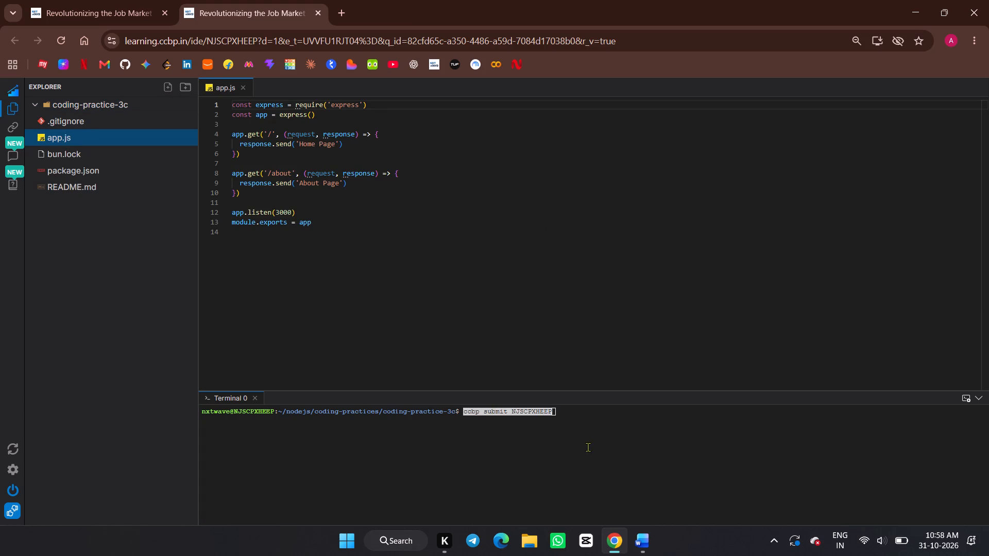
{"action": "left_click", "coordinate": [658, 458]}
{"action": "key", "text": "BackSpace"}
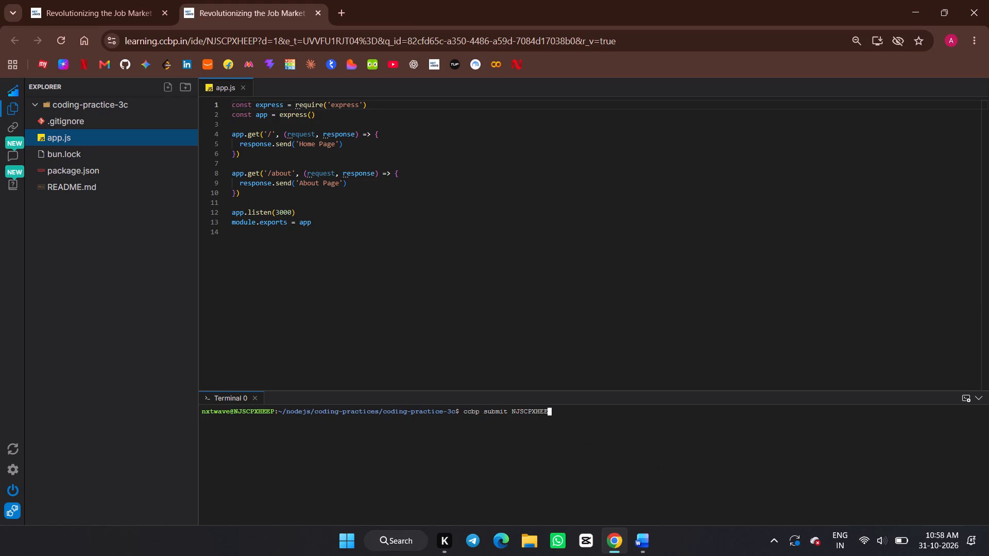
{"action": "key", "text": "p"}
{"action": "key", "text": "BackSpace"}
{"action": "key", "text": "shift+p"}
{"action": "key", "text": "Return"}
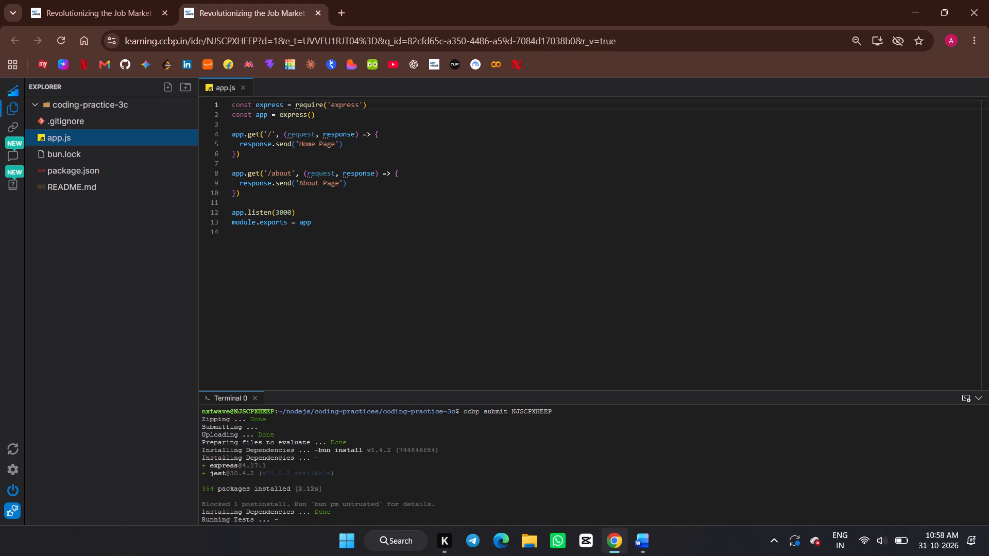
{"action": "scroll", "coordinate": [475, 455], "scroll_direction": "down", "scroll_amount": 4}
Capture a screenshot of the "API Routing" code and terminal submission output in Chrome and paste it into the Word report.
{"action": "scroll", "coordinate": [475, 455], "scroll_direction": "down", "scroll_amount": 4}
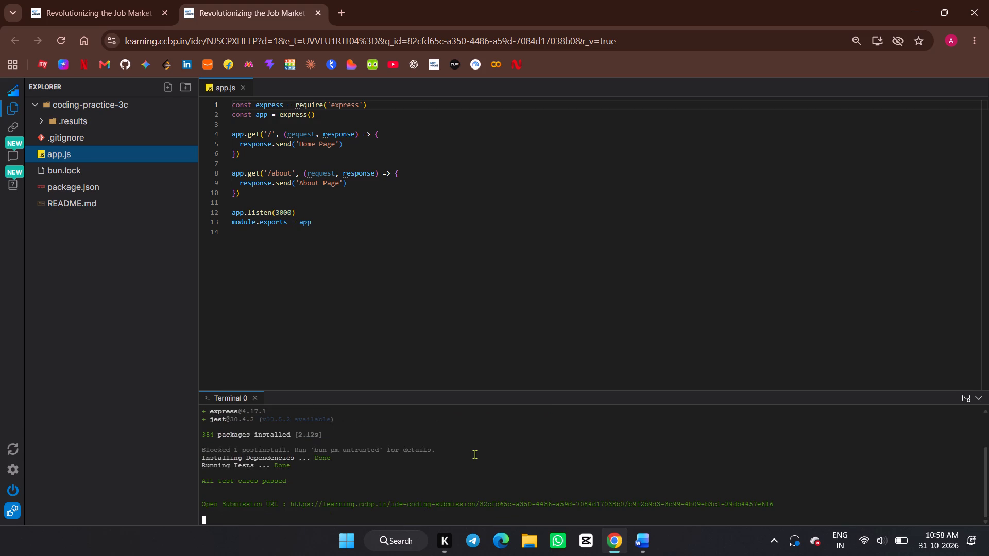
{"action": "scroll", "coordinate": [475, 455], "scroll_direction": "down", "scroll_amount": 2}
{"action": "key", "text": "super+Print"}
{"action": "key", "text": "alt+Tab"}
{"action": "key", "text": "ctrl+v"}
{"action": "key", "text": "Return"}
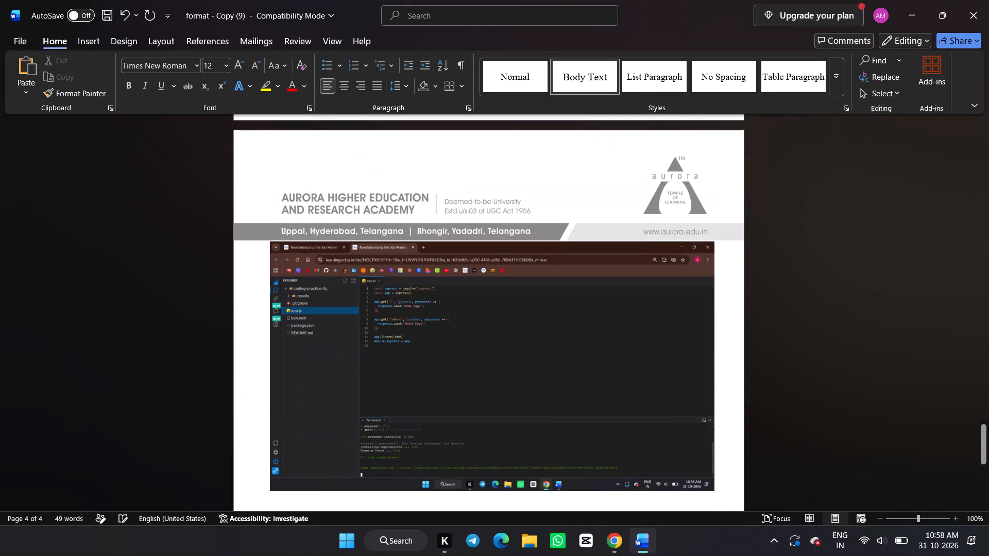
Switch back to Chrome, open the "API Routing" submission URL, capture its details page and paste the screenshot into the Word report.
{"action": "key", "text": "alt+Tab"}
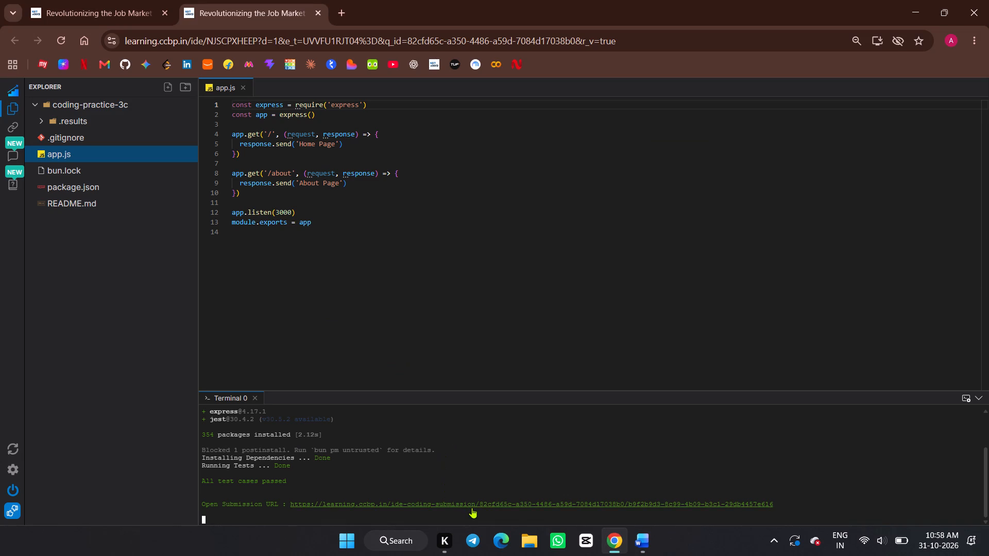
{"action": "left_click", "coordinate": [472, 508]}
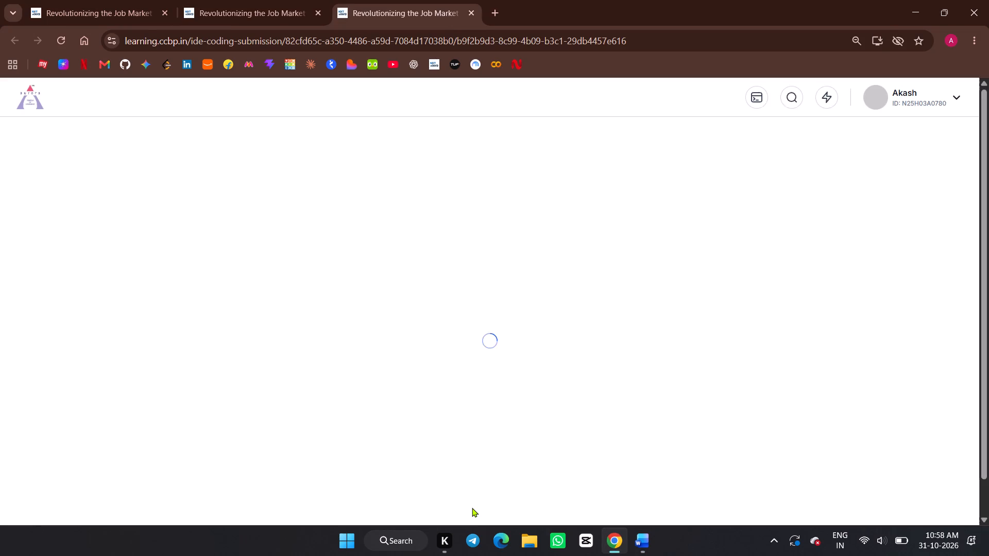
{"action": "key", "text": "super+Print"}
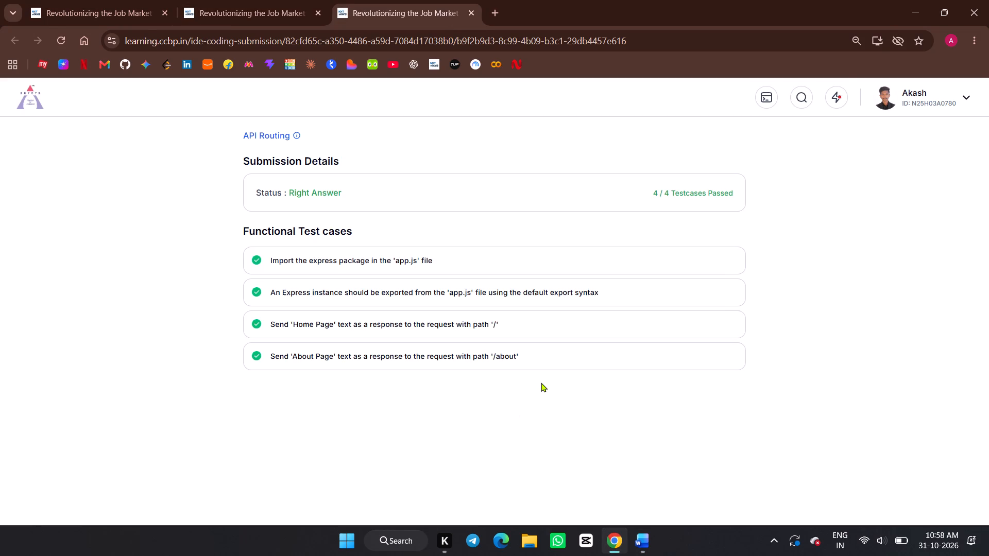
{"action": "key", "text": "alt+Tab"}
{"action": "key", "text": "ctrl+v"}
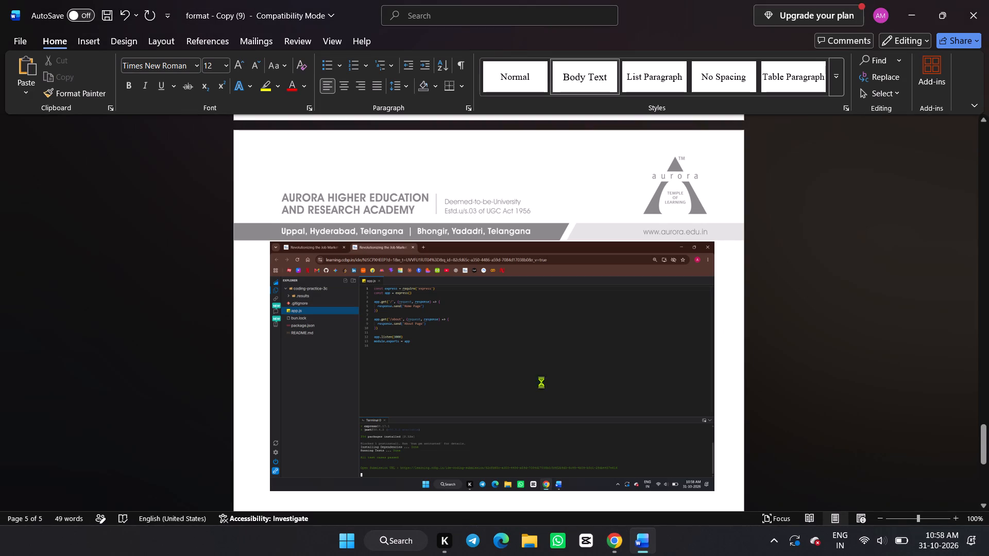
{"action": "key", "text": "Return"}
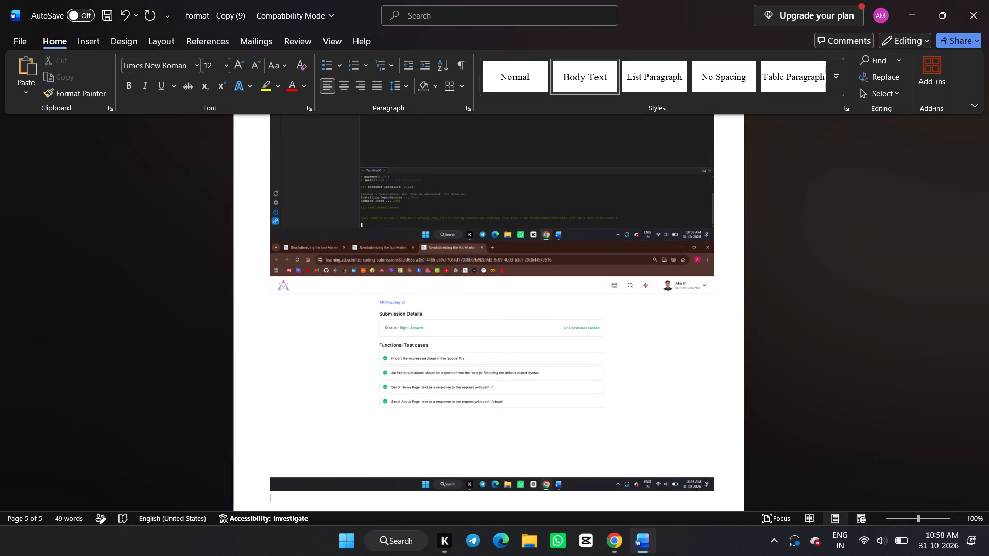
Add the item number "4." below the "API Routing" submission screenshot, leaving a blank line above it.
{"action": "key", "text": "Return"}
{"action": "key", "text": "4"}
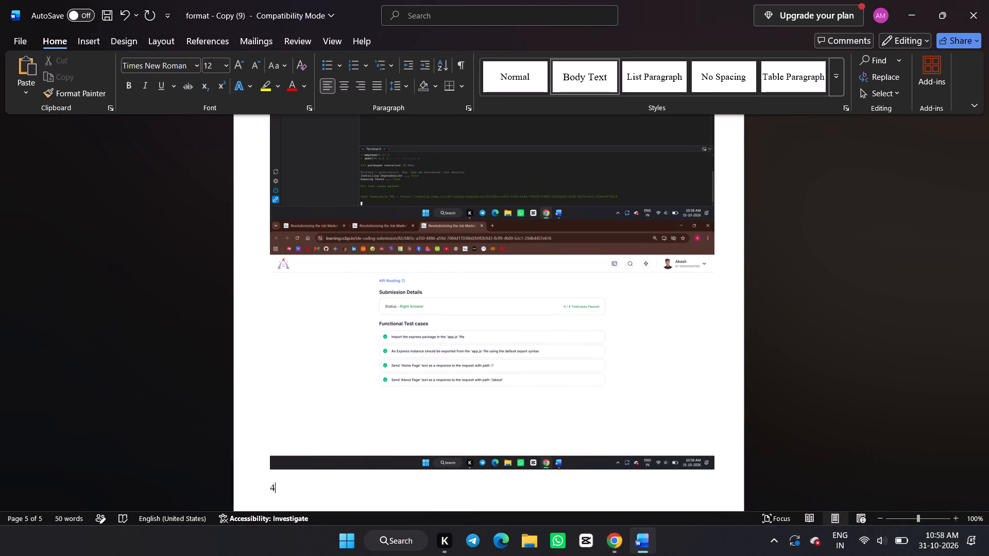
{"action": "key", "text": "period"}
Switch to Chrome, close the submission and IDE pages, and open the "Gadgets Page" question from the coding practice list.
{"action": "key", "text": "alt+Tab"}
{"action": "key", "text": "ctrl+w"}
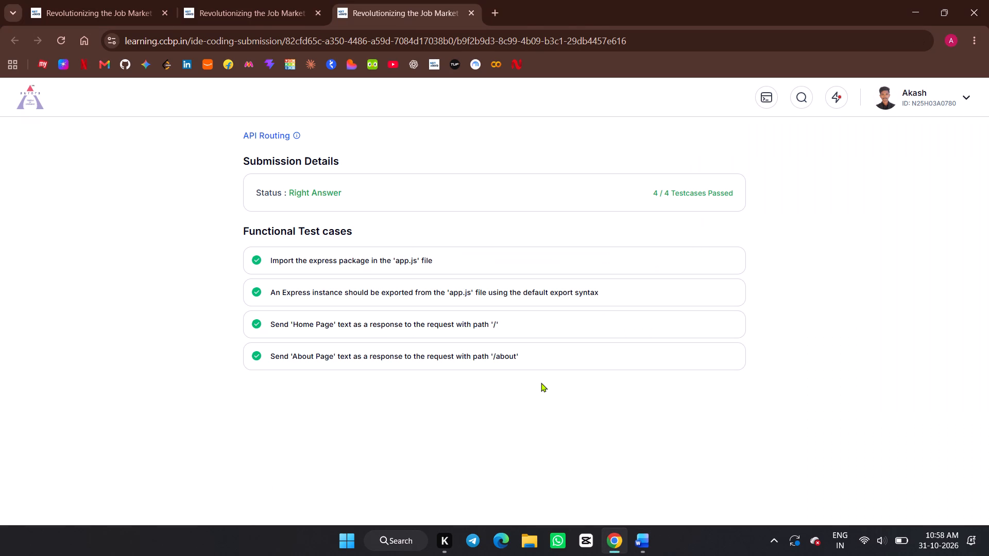
{"action": "key", "text": "ctrl+w"}
{"action": "scroll", "coordinate": [541, 383], "scroll_direction": "right", "scroll_amount": 12}
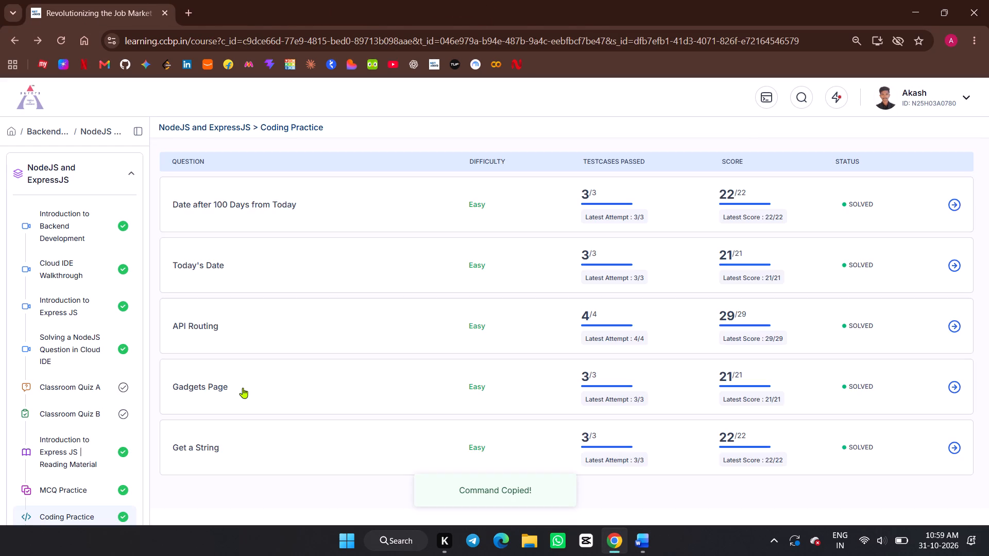
{"action": "left_click", "coordinate": [243, 388]}
Copy the question title "Gadgets Page" and paste it into the Word report as the heading of item 4.
{"action": "left_click_drag", "start_coordinate": [162, 265], "coordinate": [60, 257]}
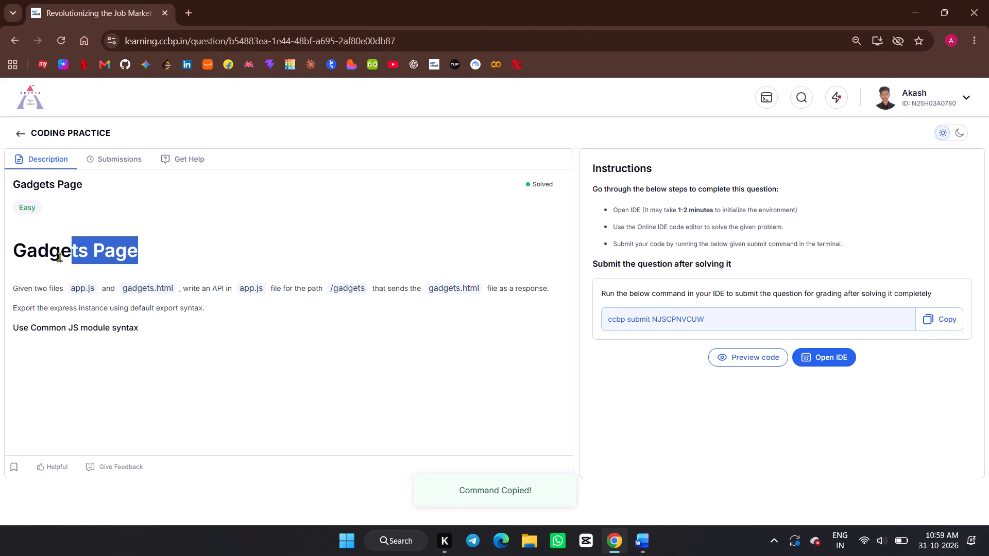
{"action": "left_click_drag", "start_coordinate": [60, 257], "coordinate": [3, 259]}
{"action": "left_click_drag", "start_coordinate": [143, 275], "coordinate": [170, 253]}
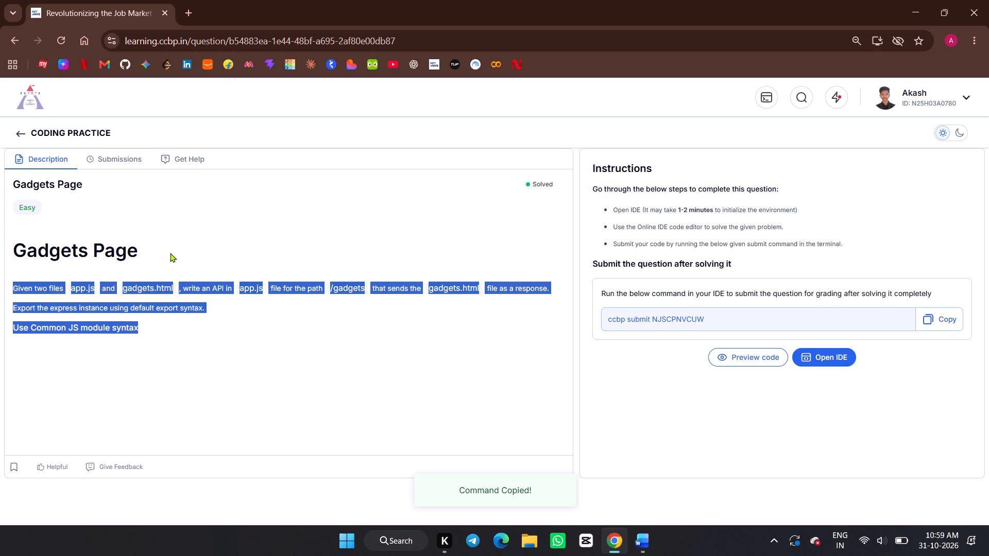
{"action": "left_click", "coordinate": [170, 253]}
{"action": "left_click", "coordinate": [170, 253]}
{"action": "left_click_drag", "start_coordinate": [170, 253], "coordinate": [55, 253]}
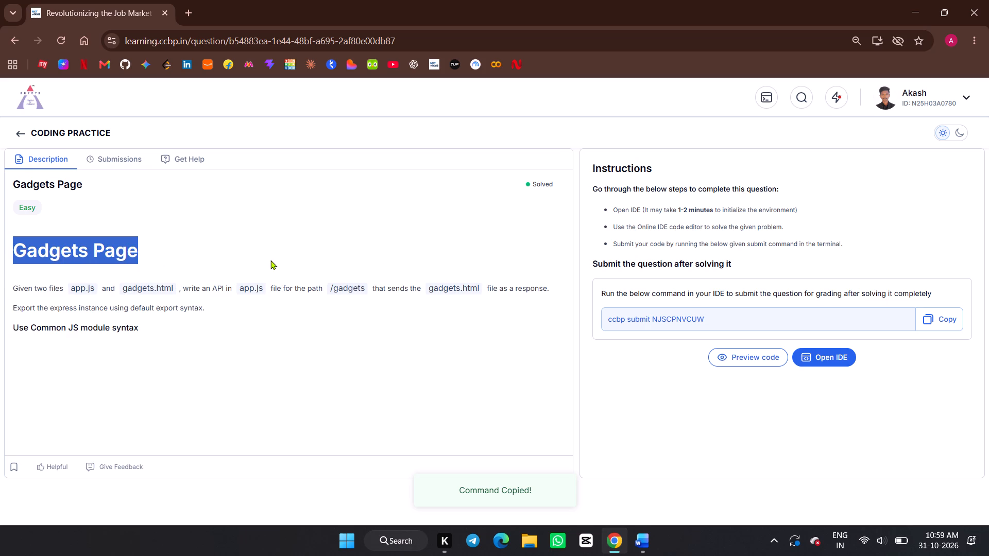
{"action": "key", "text": "ctrl+c"}
{"action": "key", "text": "alt+Tab"}
{"action": "key", "text": "ctrl+v"}
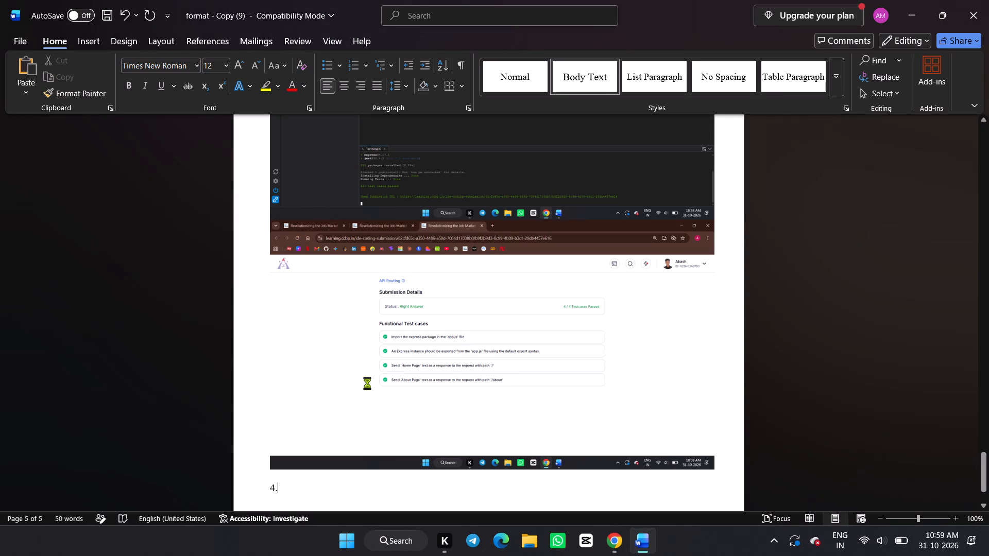
{"action": "key", "text": "space"}
{"action": "key", "text": "BackSpace"}
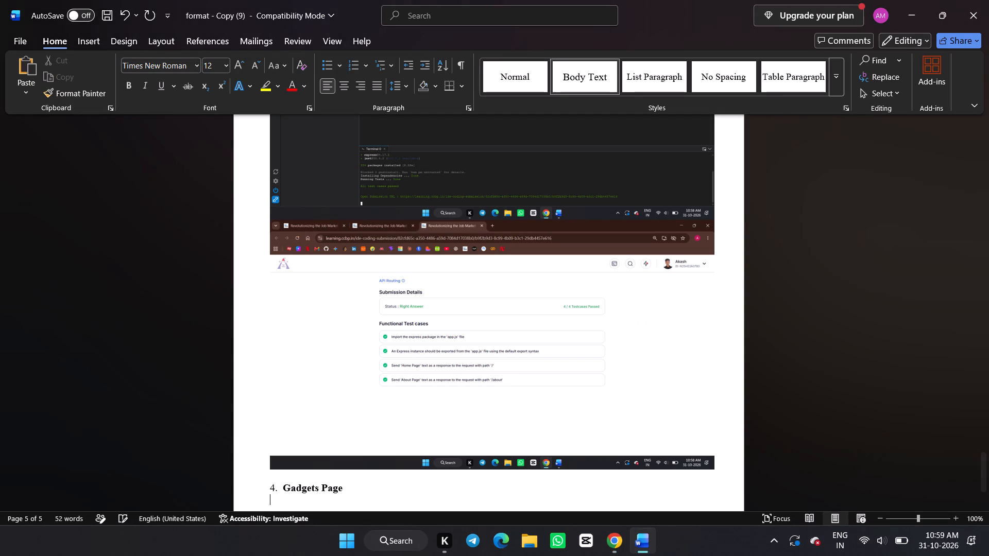
Capture a screenshot of the "Gadgets Page" question page in Chrome and paste it into the Word report below its heading.
{"action": "key", "text": "alt+Tab"}
{"action": "left_click", "coordinate": [367, 384]}
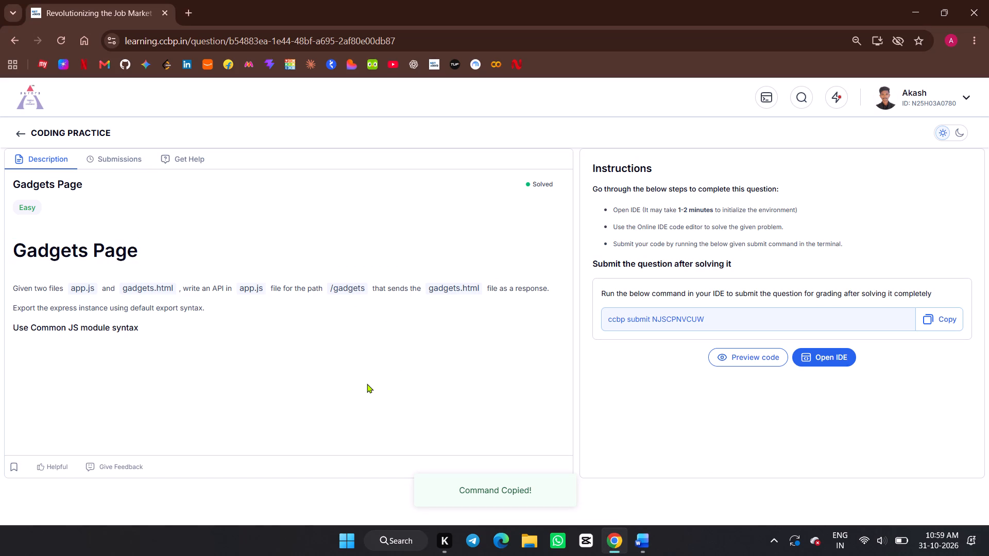
{"action": "key", "text": "super+Print"}
{"action": "key", "text": "alt+Tab"}
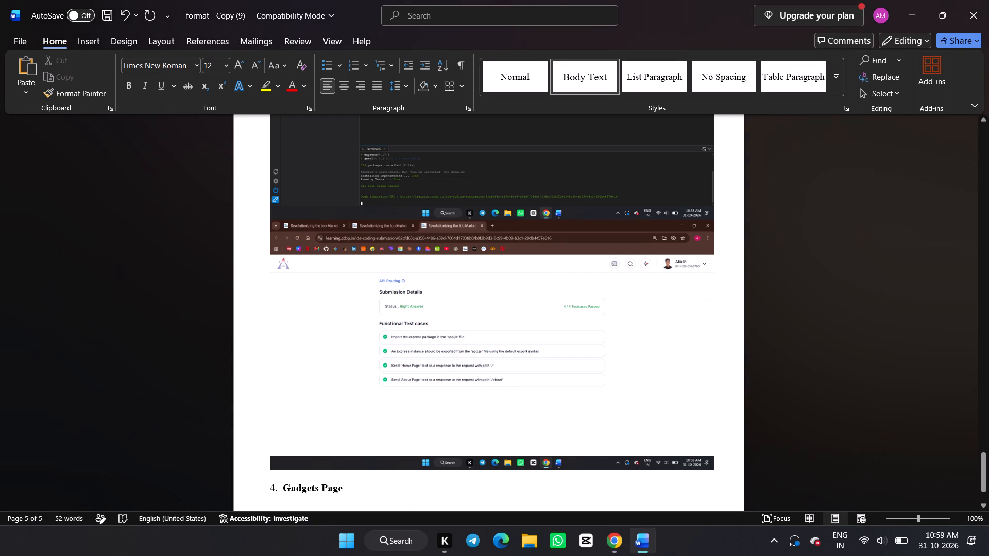
{"action": "key", "text": "ctrl+v"}
{"action": "key", "text": "Return"}
Switch back to Chrome, copy the submit command for "Gadgets Page", and open its IDE.
{"action": "key", "text": "alt+Tab"}
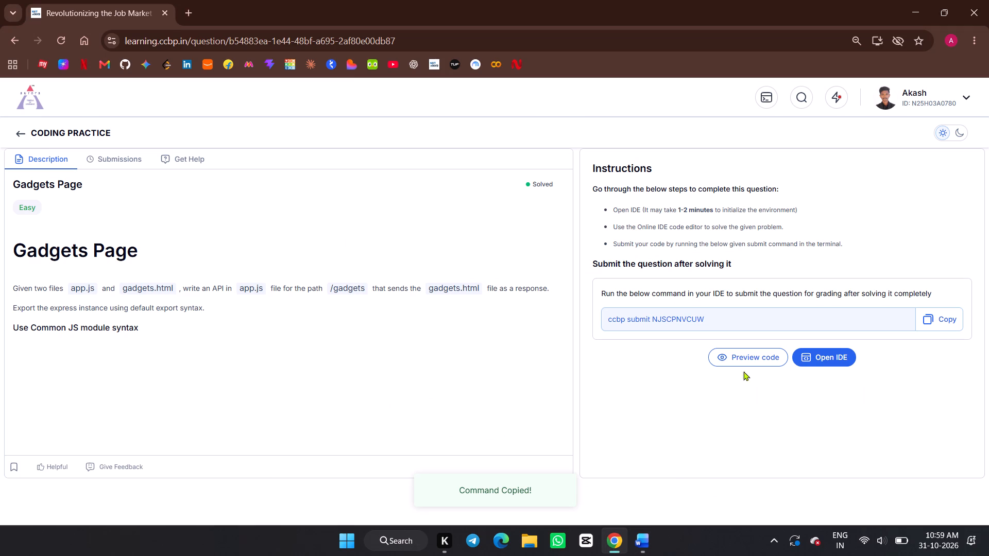
{"action": "left_click", "coordinate": [934, 322]}
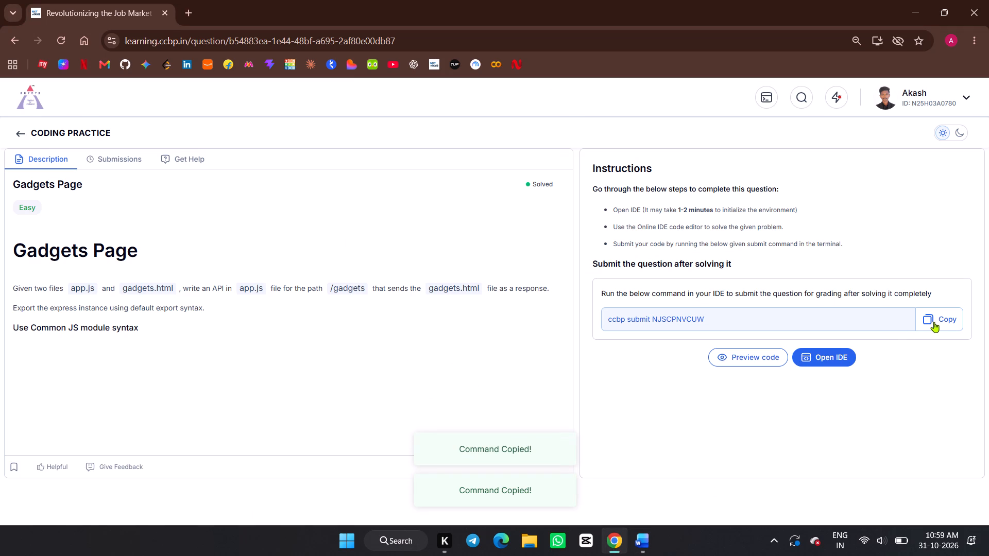
{"action": "left_click", "coordinate": [934, 322]}
{"action": "left_click", "coordinate": [834, 356]}
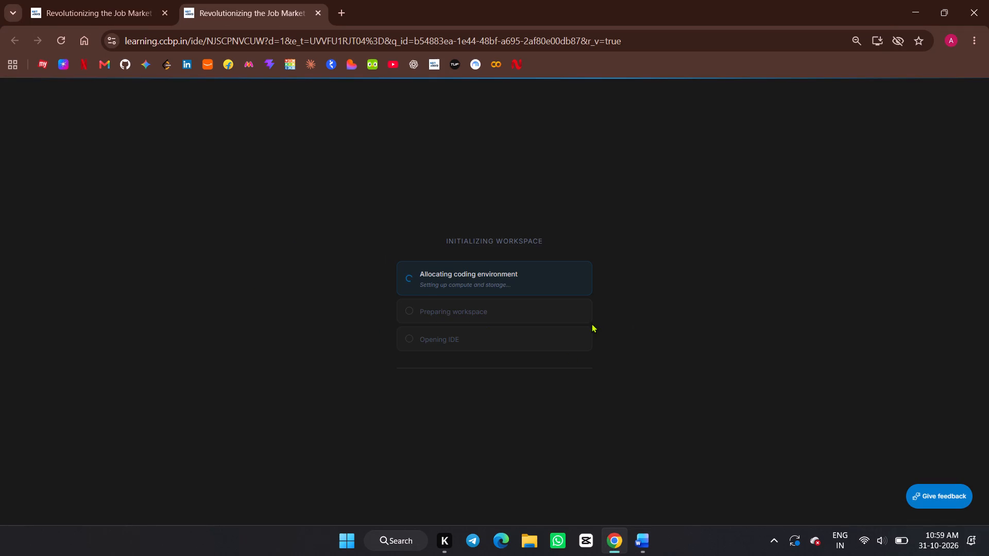
{"action": "left_click", "coordinate": [575, 321]}
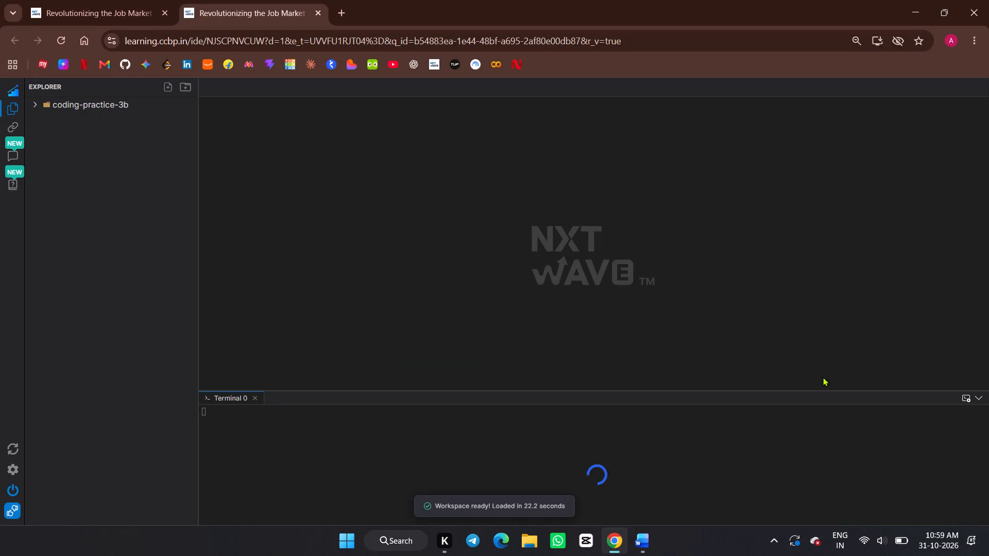
Open app.js from the coding-practice-3b folder and run "ccbp submit NJSCPNVCUW" in the terminal.
{"action": "left_click", "coordinate": [478, 419]}
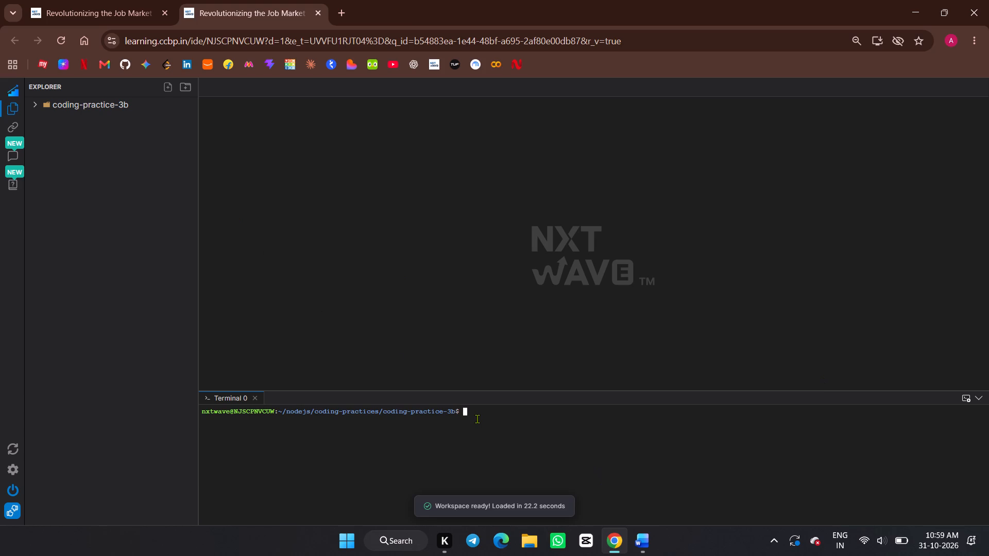
{"action": "key", "text": "ctrl+shift+v"}
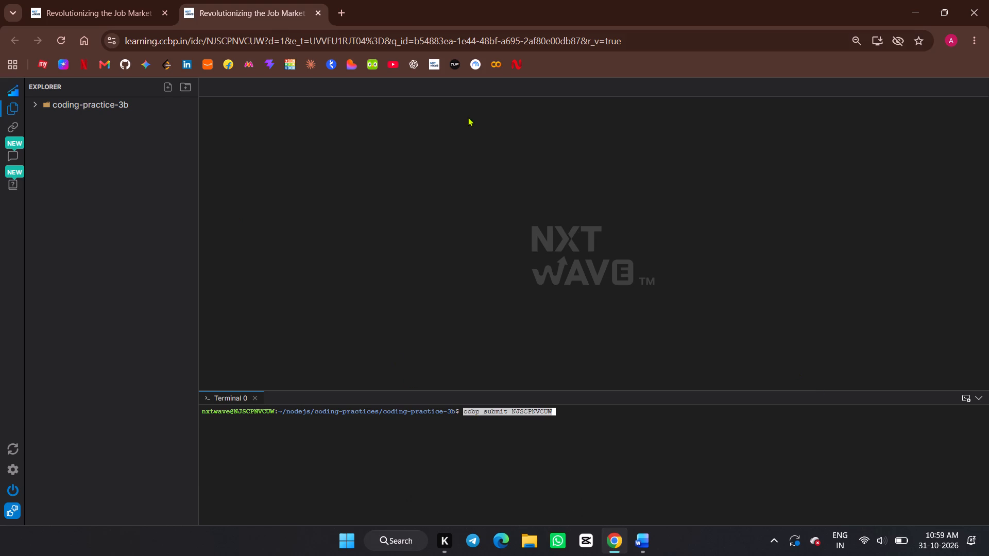
{"action": "left_click", "coordinate": [88, 102]}
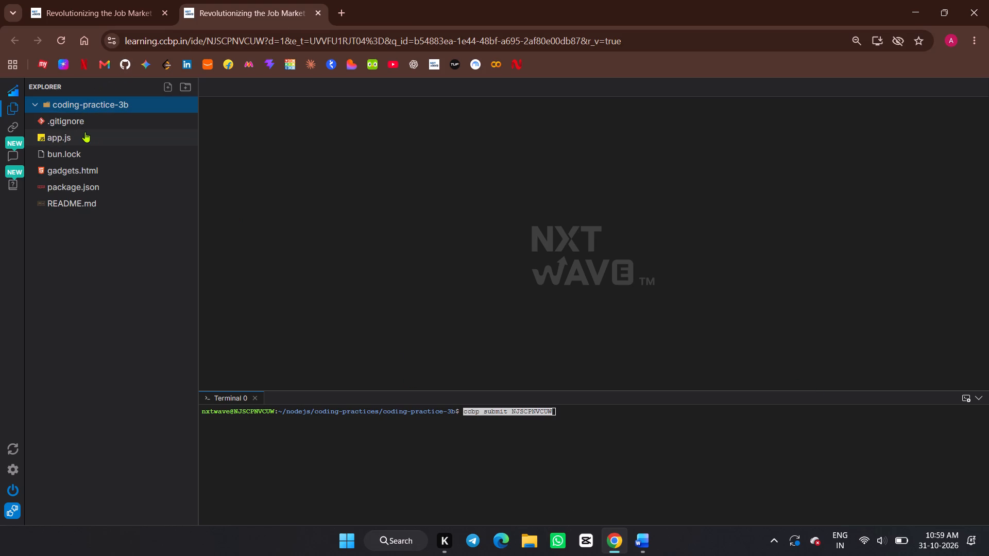
{"action": "left_click", "coordinate": [84, 140]}
{"action": "left_click", "coordinate": [446, 276]}
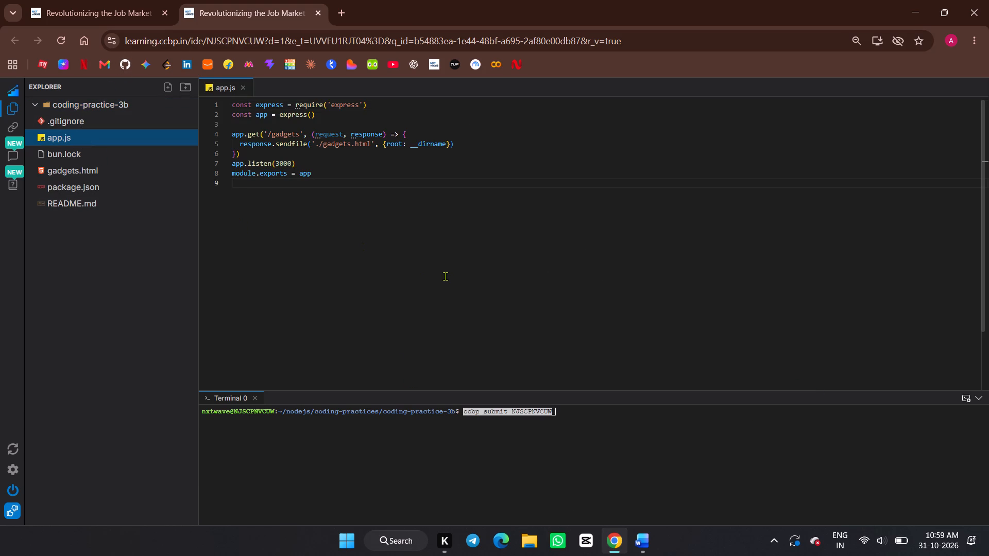
{"action": "left_click", "coordinate": [580, 432]}
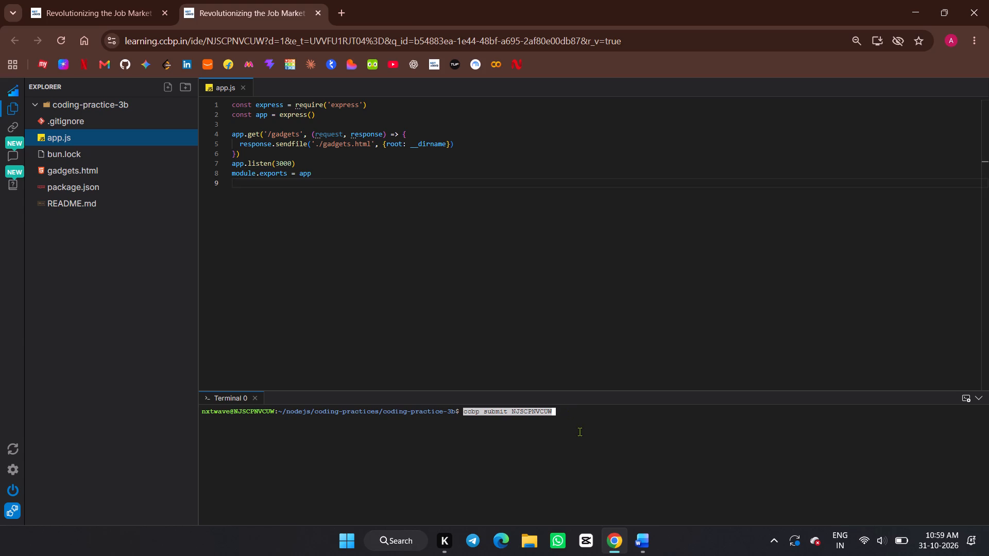
{"action": "key", "text": "Left"}
{"action": "key", "text": "Right"}
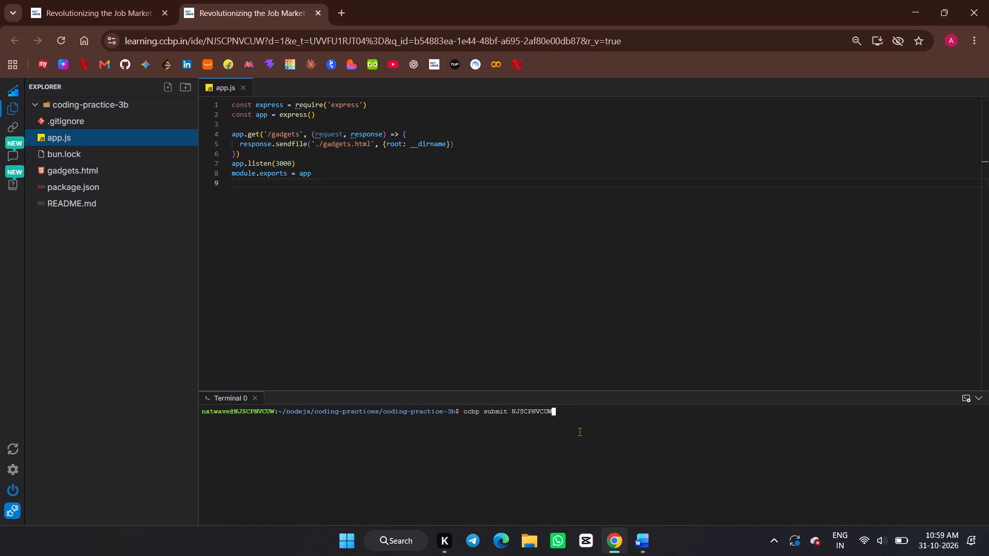
{"action": "key", "text": "Return"}
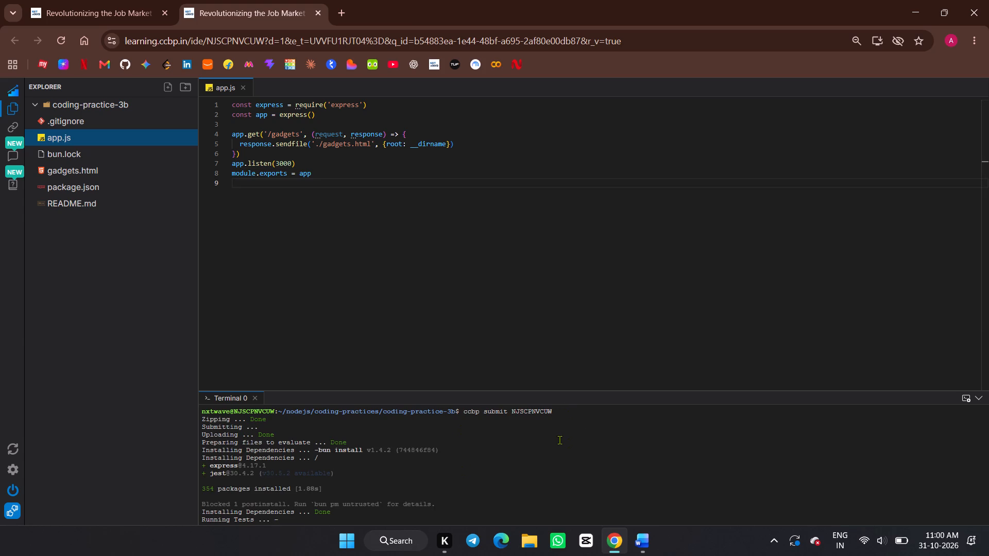
Capture a screenshot of the "Gadgets Page" code and terminal submission output and paste it into the Word report.
{"action": "scroll", "coordinate": [560, 440], "scroll_direction": "down", "scroll_amount": 10}
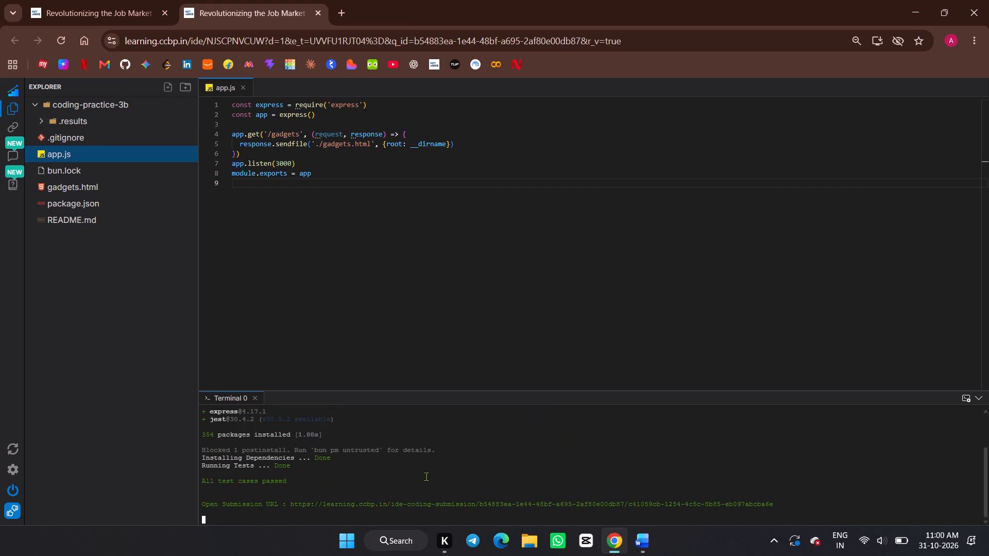
{"action": "scroll", "coordinate": [427, 477], "scroll_direction": "down", "scroll_amount": 4}
{"action": "key", "text": "super+Print"}
{"action": "key", "text": "alt+Tab"}
{"action": "key", "text": "ctrl+v"}
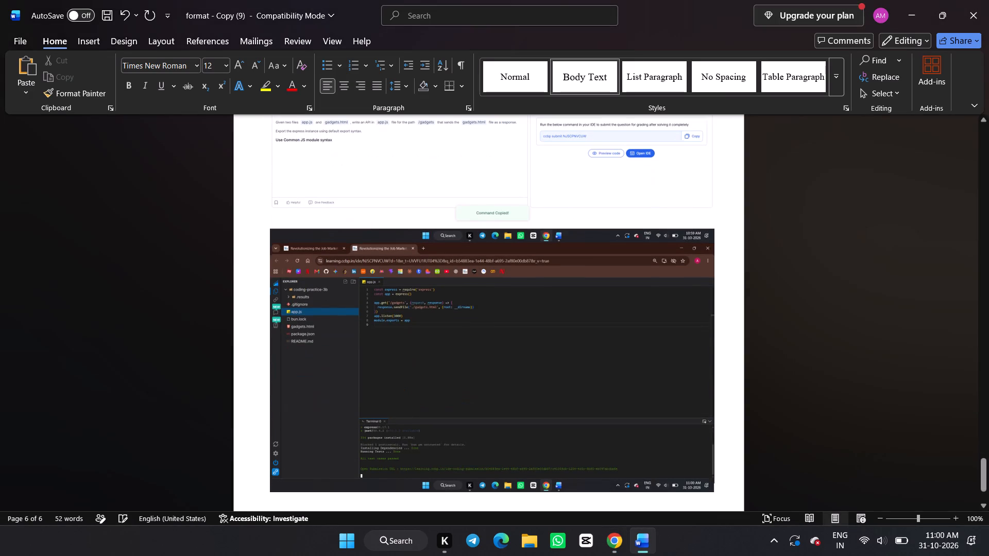
{"action": "key", "text": "Return"}
Open the "Gadgets Page" submission URL in Chrome, capture its submission details, and paste the screenshot into the Word report.
{"action": "key", "text": "alt+Tab"}
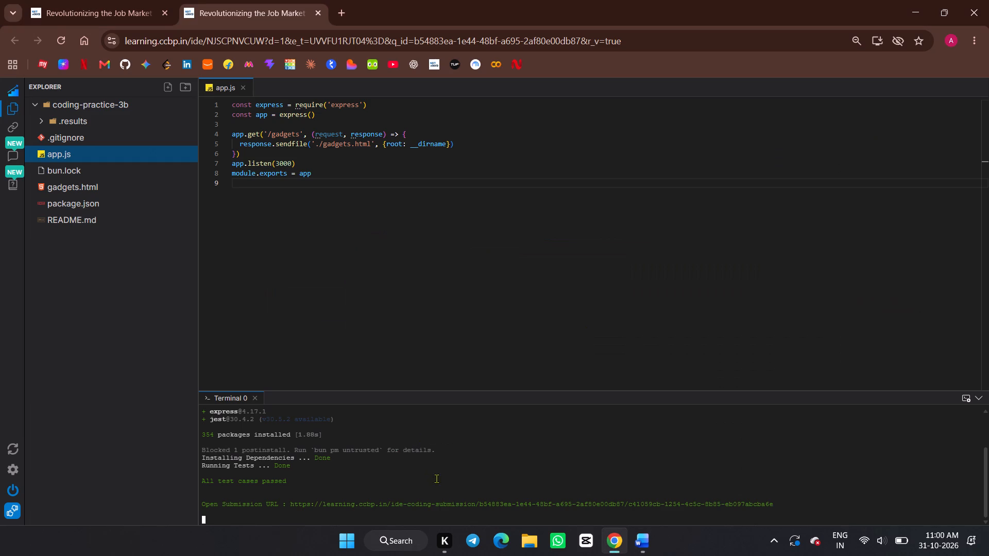
{"action": "left_click", "coordinate": [510, 505]}
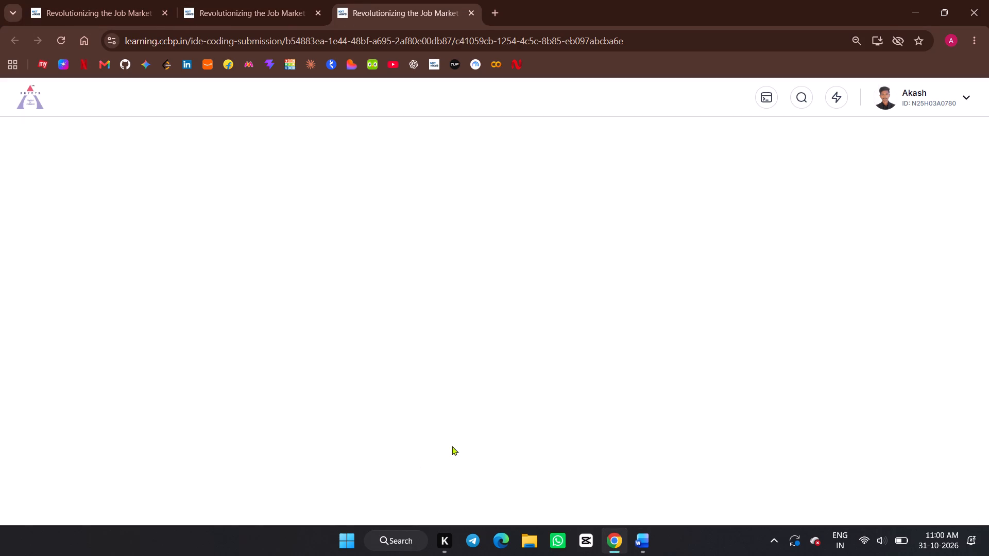
{"action": "key", "text": "super+Print"}
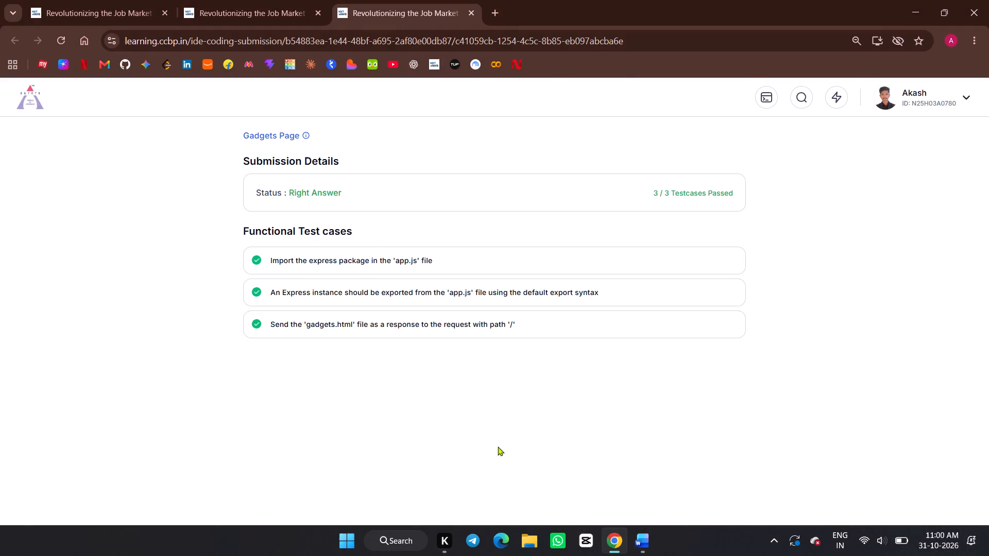
{"action": "key", "text": "alt+Tab"}
{"action": "key", "text": "ctrl+v"}
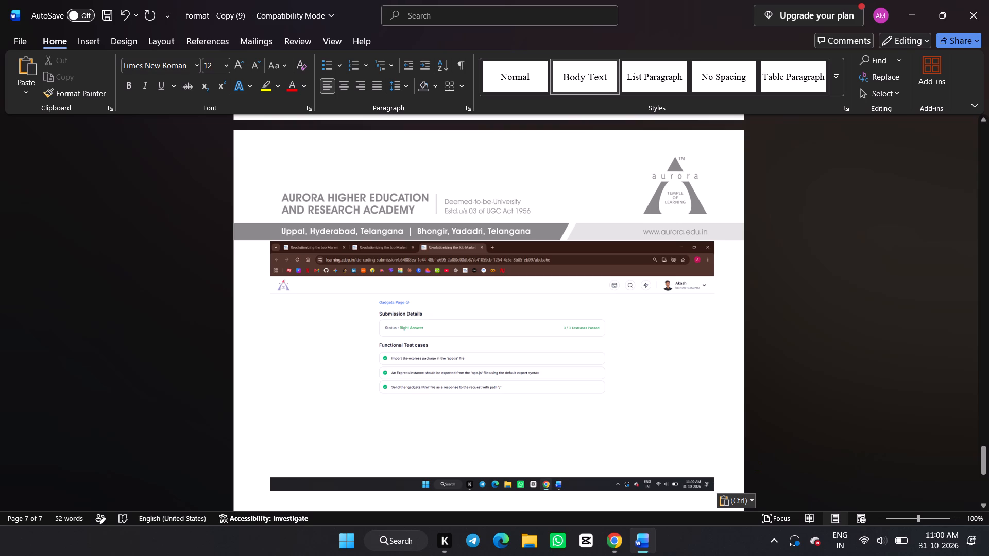
Start numbered item 5 below the "Gadgets Page" submission screenshot in the report.
{"action": "scroll", "coordinate": [476, 377], "scroll_direction": "up", "scroll_amount": 5, "text": "ctrl"}
{"action": "scroll", "coordinate": [477, 431], "scroll_direction": "down", "scroll_amount": 7, "text": "ctrl"}
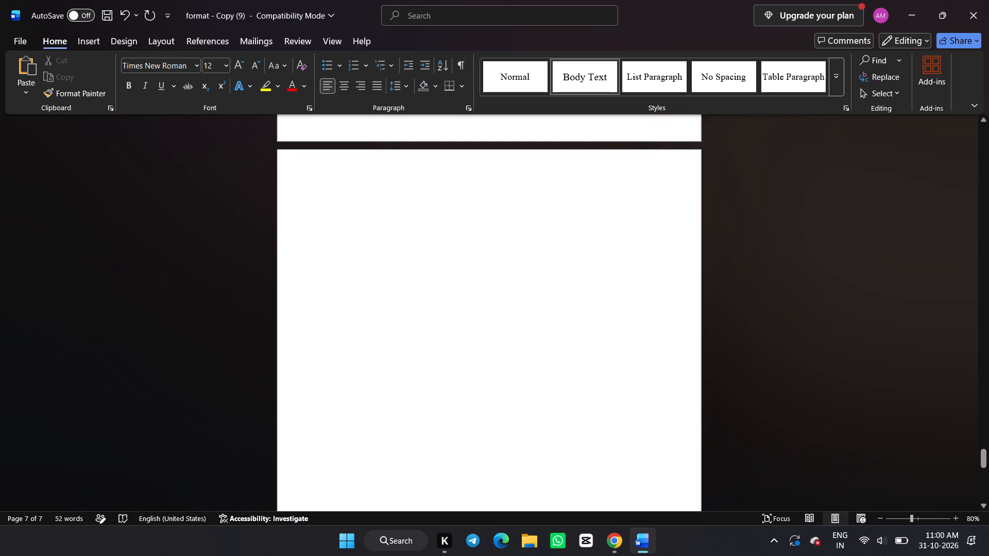
{"action": "scroll", "coordinate": [811, 420], "scroll_direction": "down", "scroll_amount": 1}
{"action": "key", "text": "Return"}
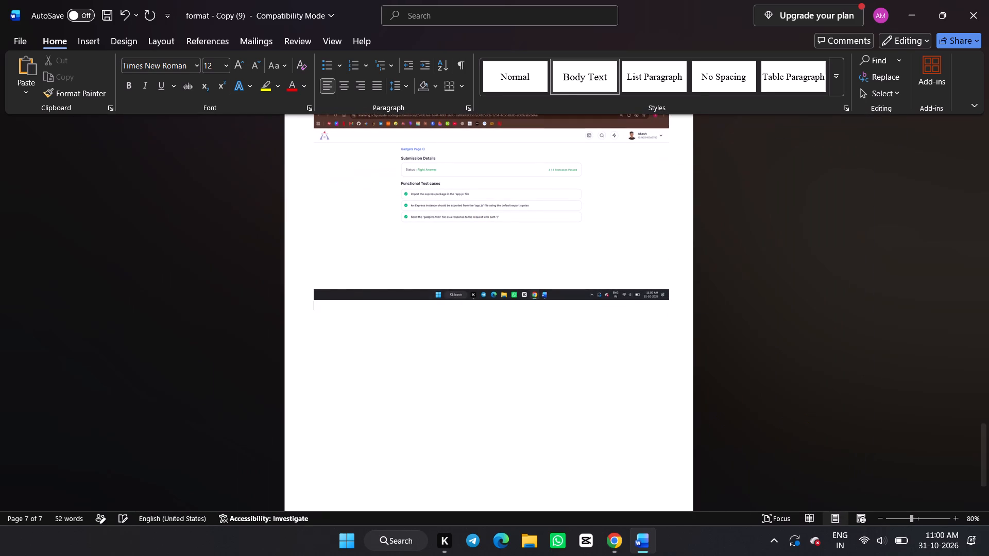
{"action": "key", "text": "Return"}
{"action": "type", "text": "5."}
Switch to Chrome, close the "Gadgets Page" submission and IDE pages, and open the "Get a String" coding-practice question.
{"action": "key", "text": "alt+Tab"}
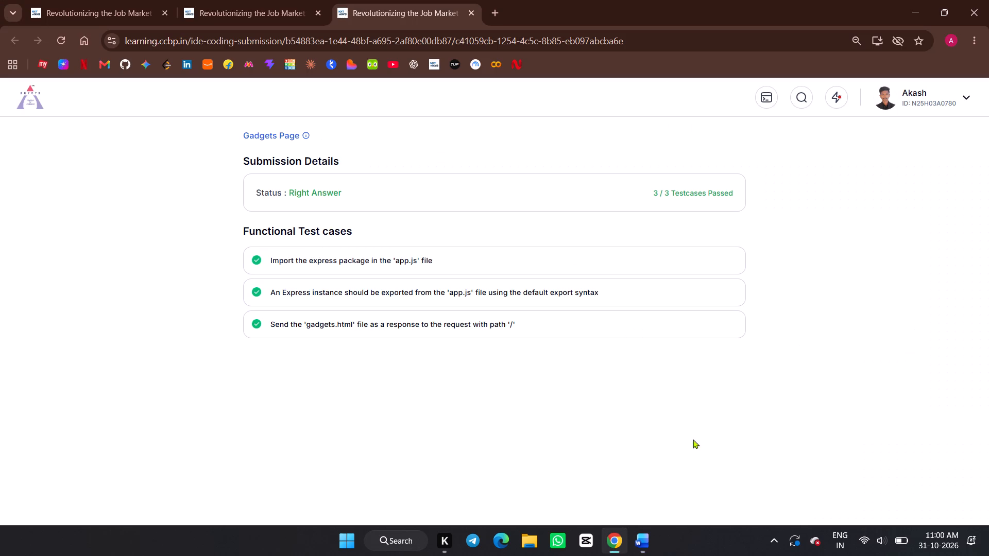
{"action": "key", "text": "ctrl+w"}
{"action": "key", "text": "ctrl+w"}
{"action": "scroll", "coordinate": [501, 391], "scroll_direction": "right", "scroll_amount": 3}
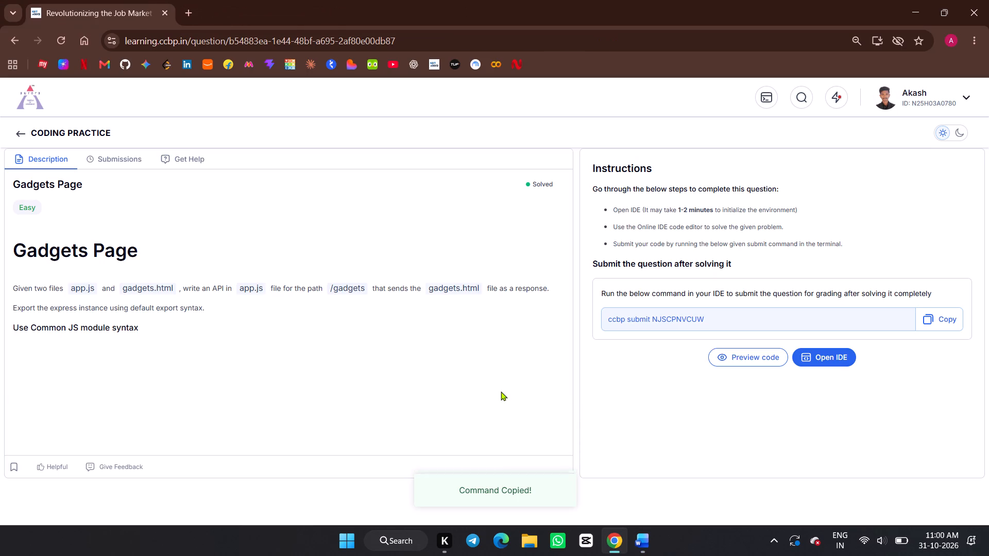
{"action": "scroll", "coordinate": [501, 391], "scroll_direction": "right", "scroll_amount": 9}
{"action": "scroll", "coordinate": [406, 415], "scroll_direction": "down", "scroll_amount": 3}
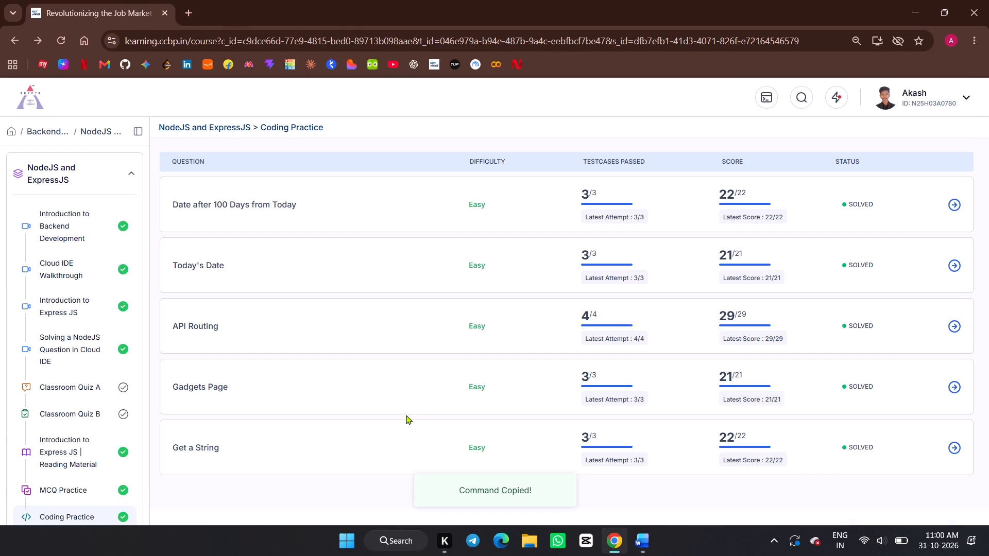
{"action": "left_click", "coordinate": [312, 455]}
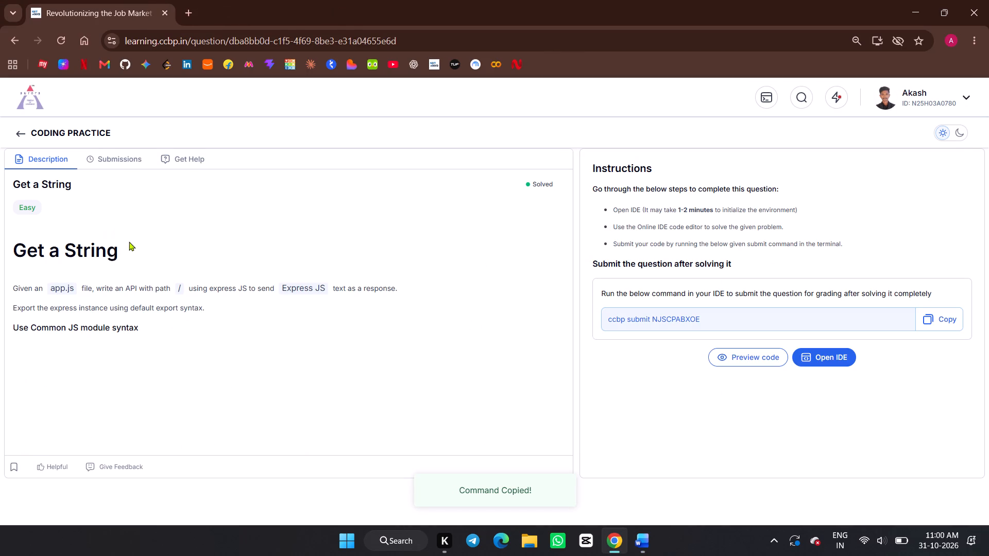
Copy the question title "Get a String" and paste it into Word as the heading of item 5.
{"action": "left_click_drag", "start_coordinate": [137, 247], "coordinate": [12, 255]}
{"action": "key", "text": "ctrl+c"}
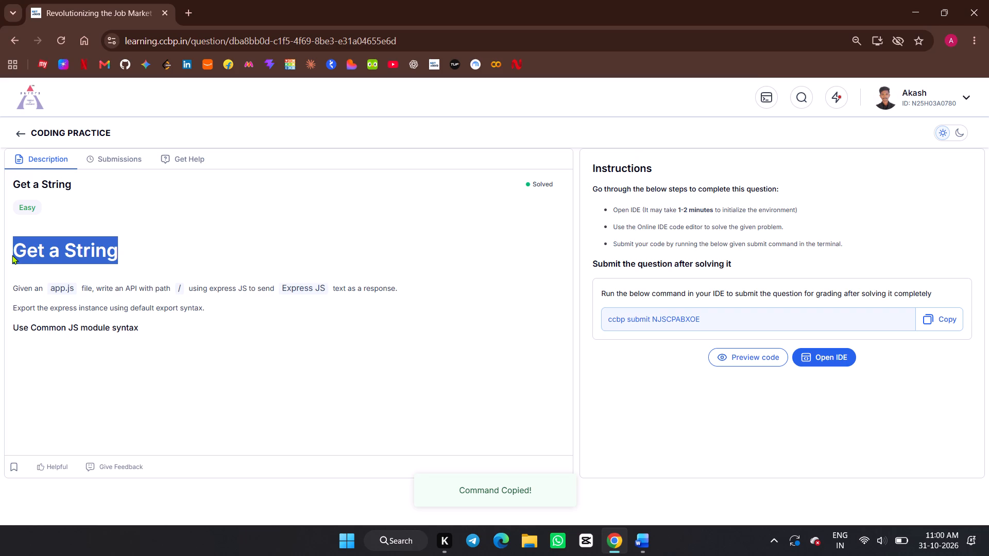
{"action": "key", "text": "alt+Tab"}
{"action": "key", "text": "ctrl+v"}
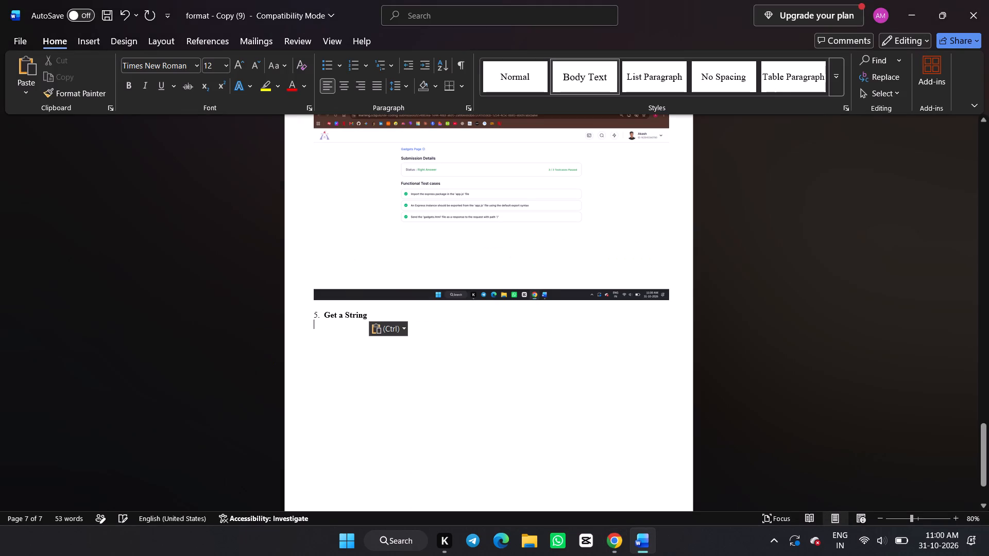
{"action": "key", "text": "space"}
{"action": "key", "text": "BackSpace"}
Capture the "Get a String" question page in Chrome and paste it below its Word heading, with a new line after it.
{"action": "key", "text": "alt+Tab"}
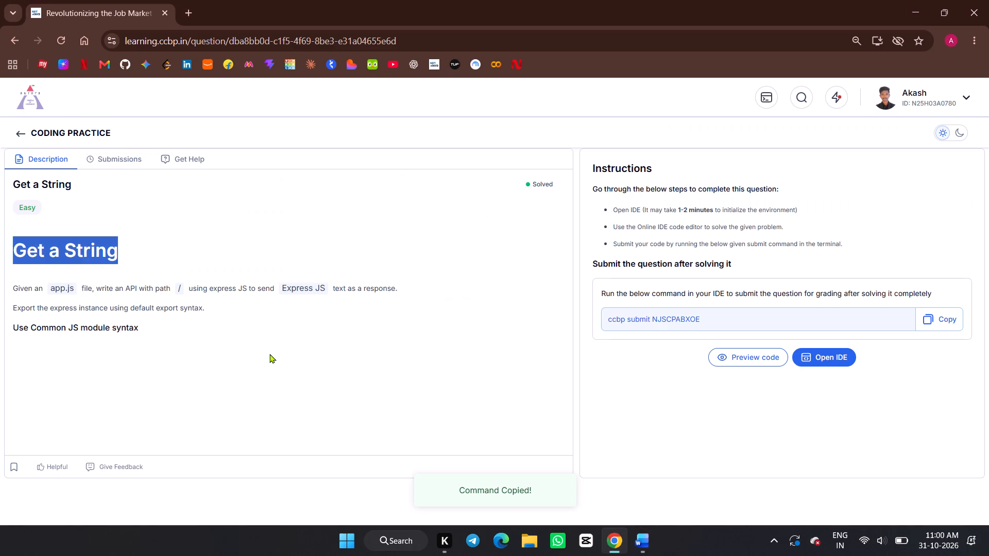
{"action": "left_click", "coordinate": [299, 385]}
{"action": "key", "text": "super+Print"}
{"action": "key", "text": "alt+Tab"}
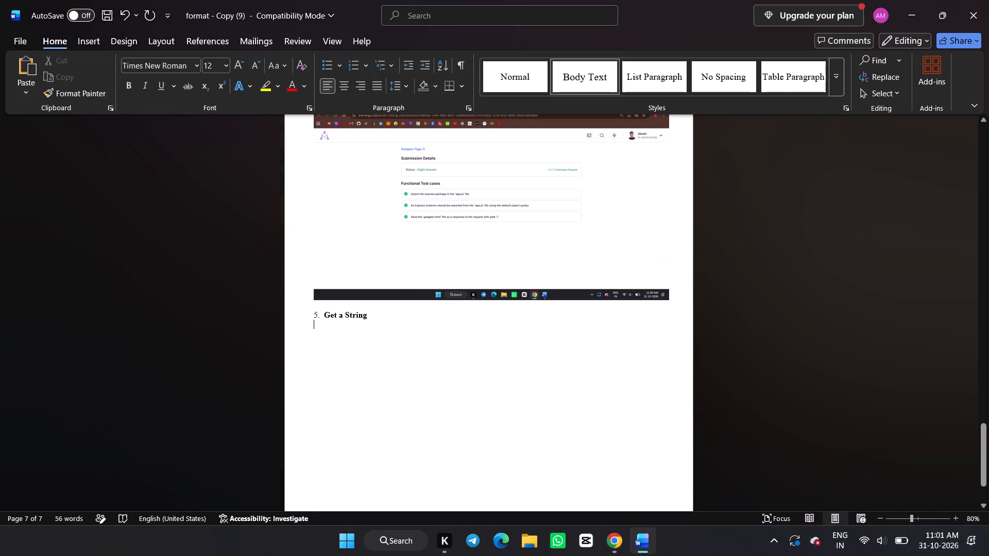
{"action": "key", "text": "ctrl+v"}
{"action": "key", "text": "Return"}
{"action": "key", "text": "Tab"}
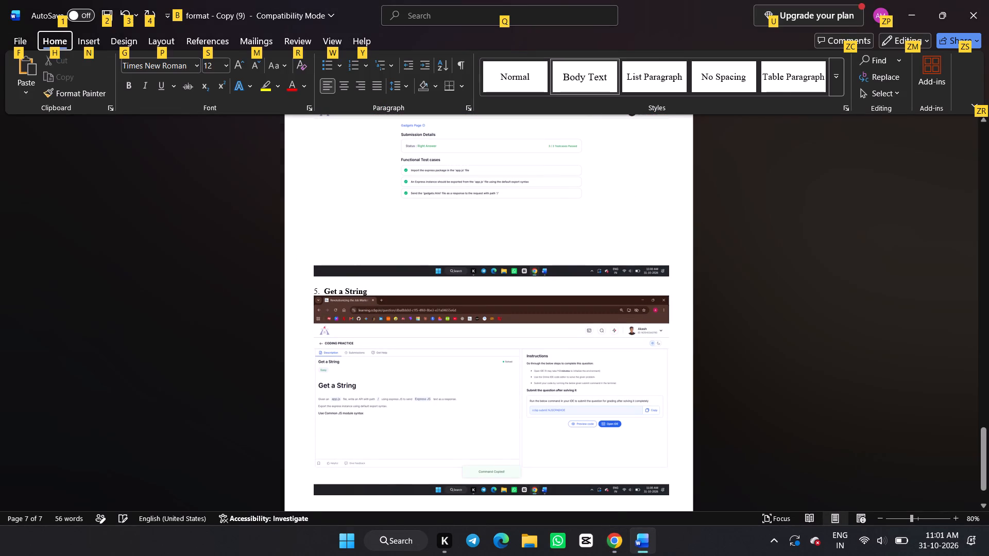
{"action": "left_click", "coordinate": [788, 331]}
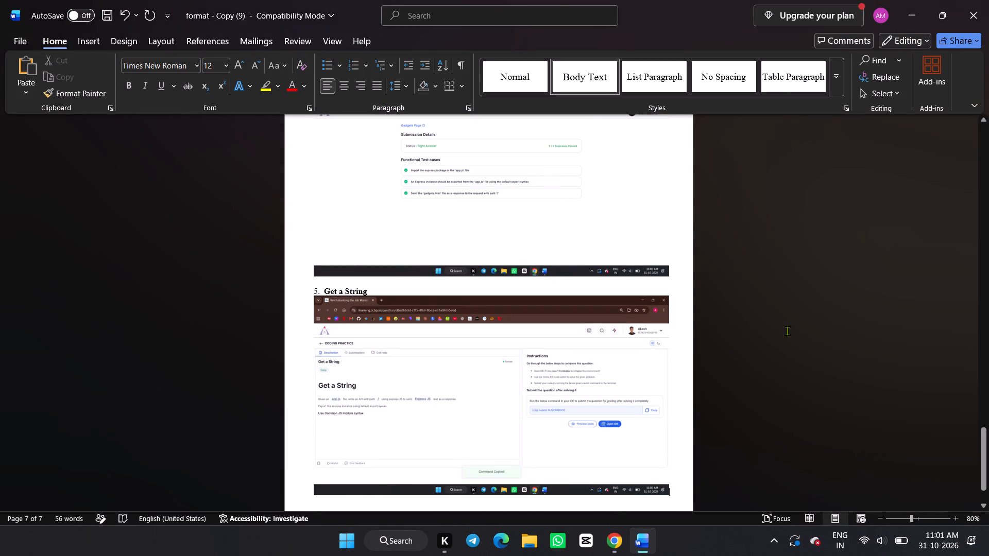
{"action": "scroll", "coordinate": [656, 345], "scroll_direction": "down", "scroll_amount": 2}
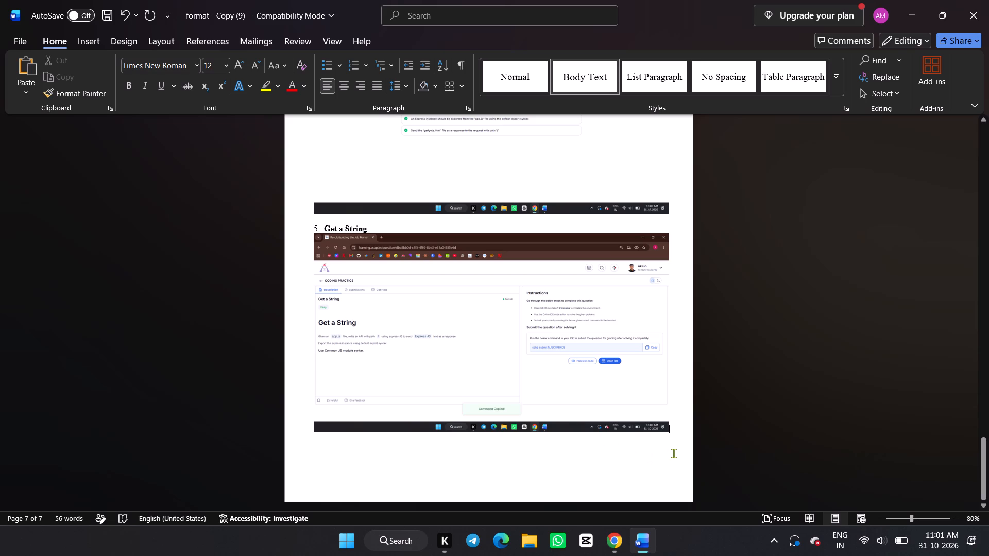
{"action": "left_click", "coordinate": [674, 454]}
{"action": "key", "text": "BackSpace"}
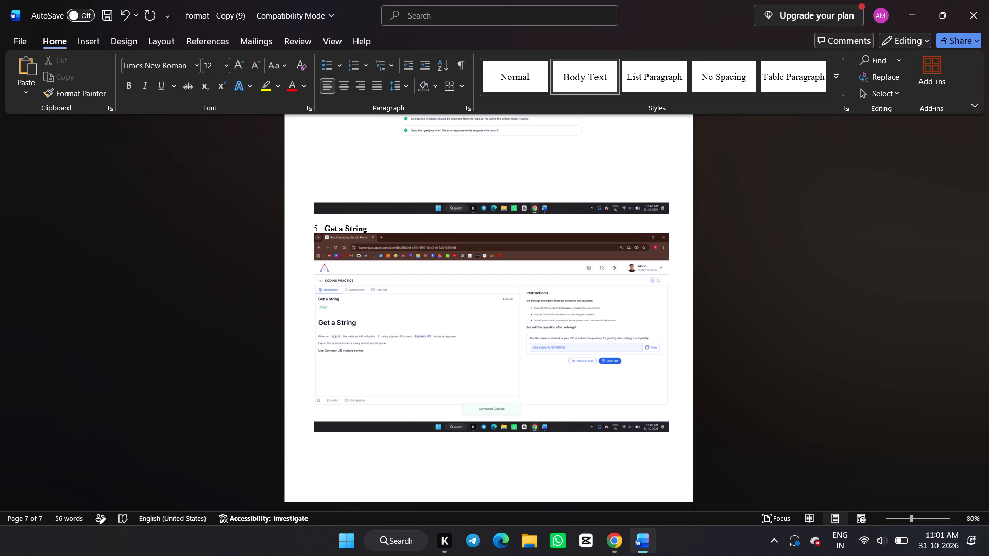
{"action": "key", "text": "BackSpace"}
{"action": "key", "text": "Return"}
Switch to Chrome, copy the "Get a String" submit command, and open its IDE, closing the session active in another window.
{"action": "key", "text": "alt+Tab"}
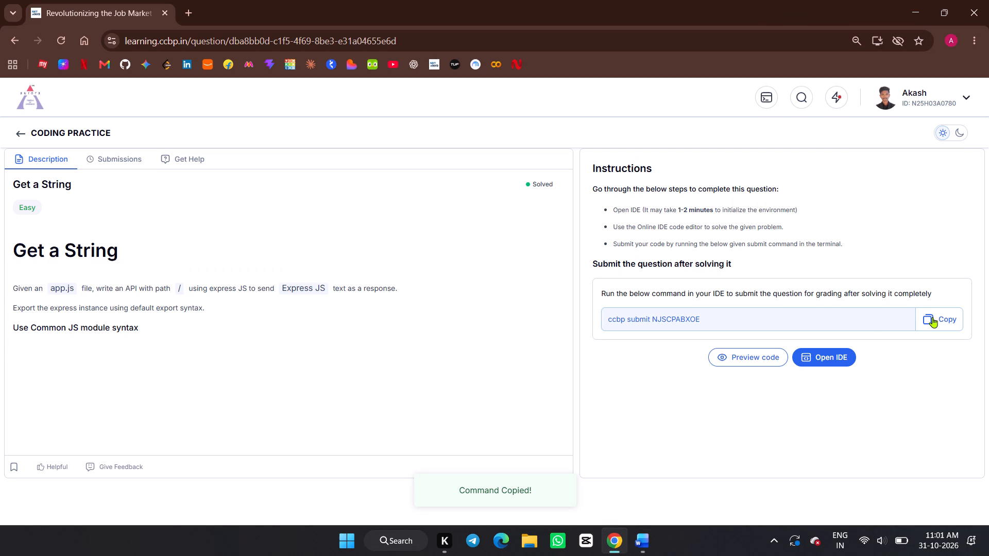
{"action": "double_click", "coordinate": [933, 317]}
{"action": "left_click", "coordinate": [819, 356]}
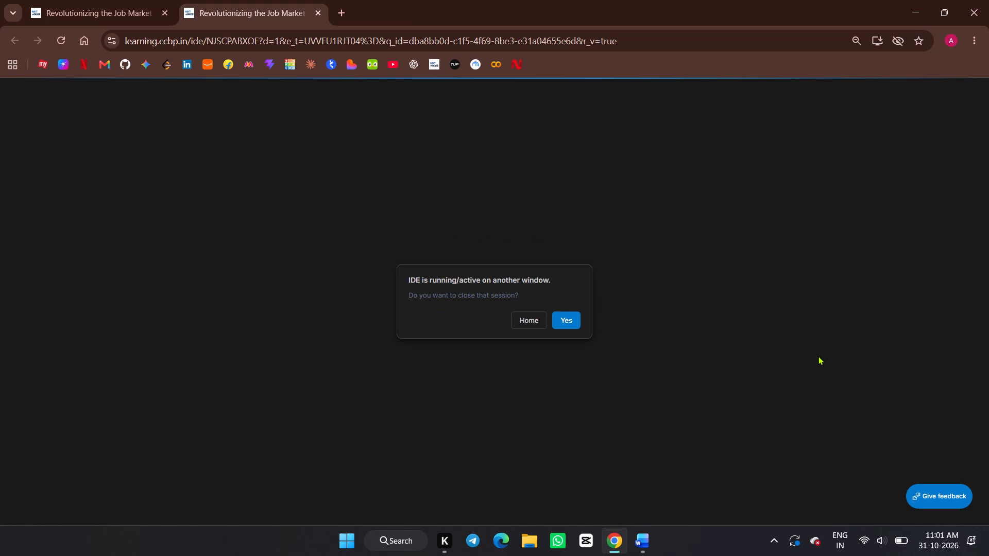
{"action": "left_click", "coordinate": [568, 324]}
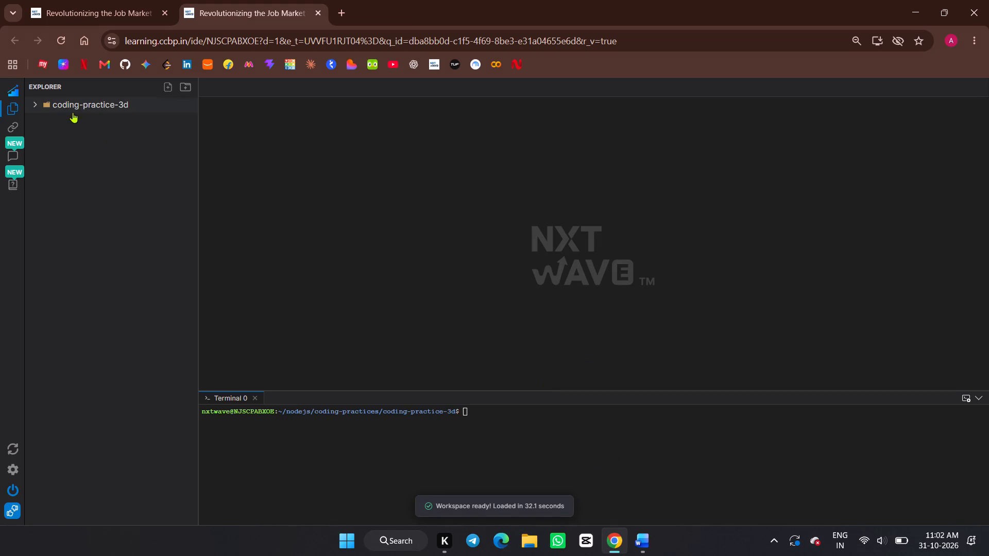
Open app.js from the coding-practice-3d folder and run "ccbp submit NJSCPABXOE" in the terminal.
{"action": "left_click", "coordinate": [73, 108]}
{"action": "left_click", "coordinate": [70, 130]}
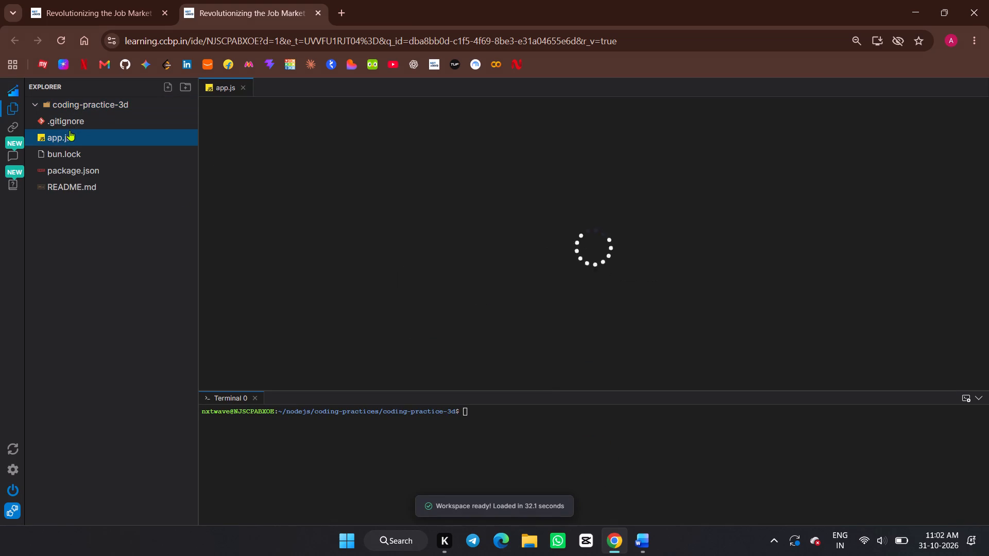
{"action": "left_click", "coordinate": [345, 225]}
{"action": "left_click", "coordinate": [488, 419]}
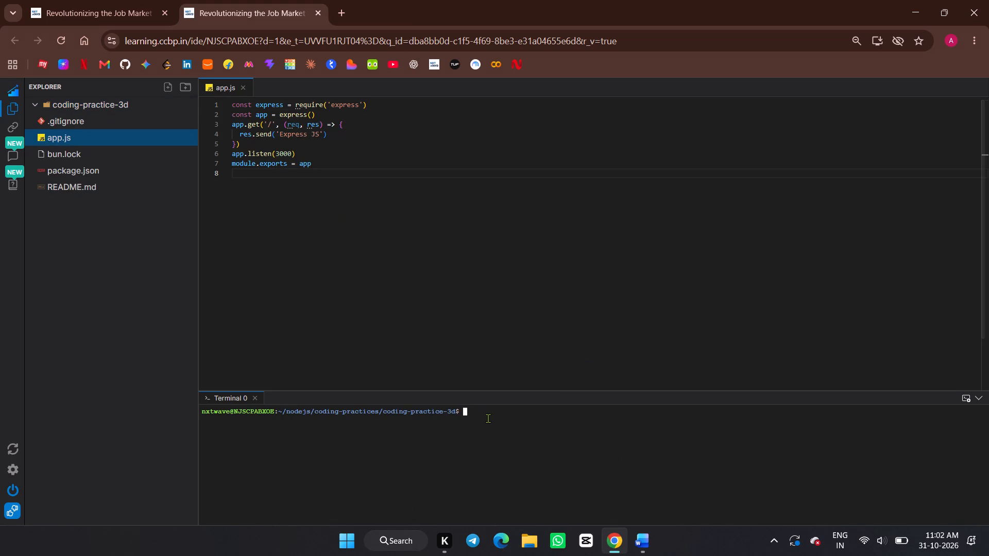
{"action": "key", "text": "ctrl+shift+v"}
{"action": "key", "text": "Return"}
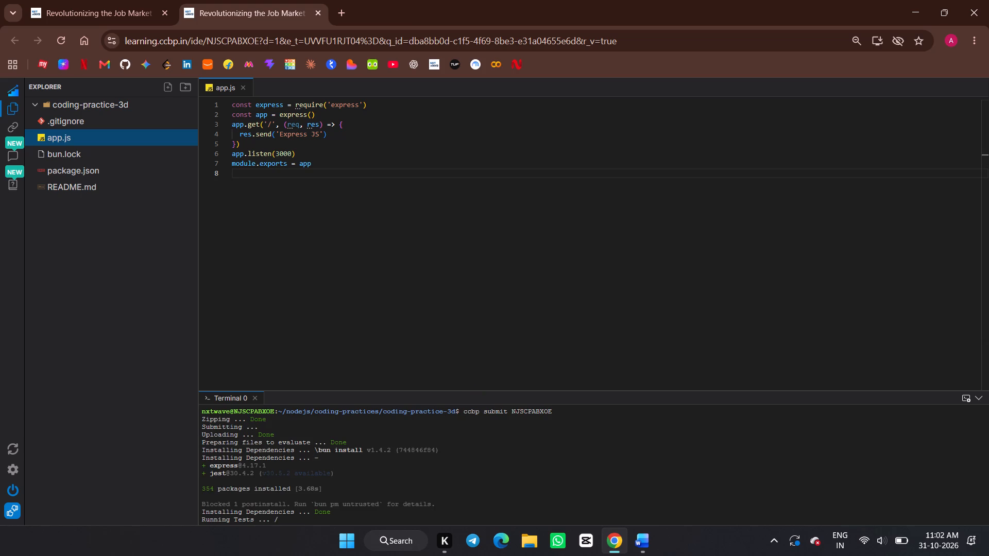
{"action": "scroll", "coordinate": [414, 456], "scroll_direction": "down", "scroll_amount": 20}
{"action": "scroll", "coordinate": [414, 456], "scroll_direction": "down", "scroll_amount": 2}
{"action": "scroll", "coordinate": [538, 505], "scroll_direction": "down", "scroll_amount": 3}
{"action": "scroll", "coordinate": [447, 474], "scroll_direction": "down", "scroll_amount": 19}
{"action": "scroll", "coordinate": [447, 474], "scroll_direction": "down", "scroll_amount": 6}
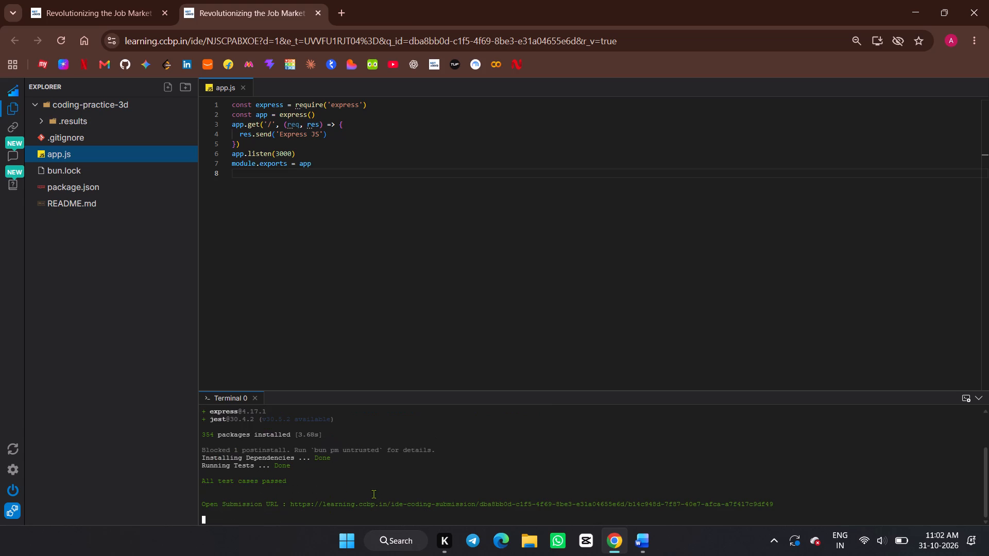
Capture a screenshot of the "Get a String" code and terminal submission output and paste it into the Word report.
{"action": "key", "text": "super+Print"}
{"action": "scroll", "coordinate": [464, 296], "scroll_direction": "up", "scroll_amount": 2}
{"action": "key", "text": "alt+Tab"}
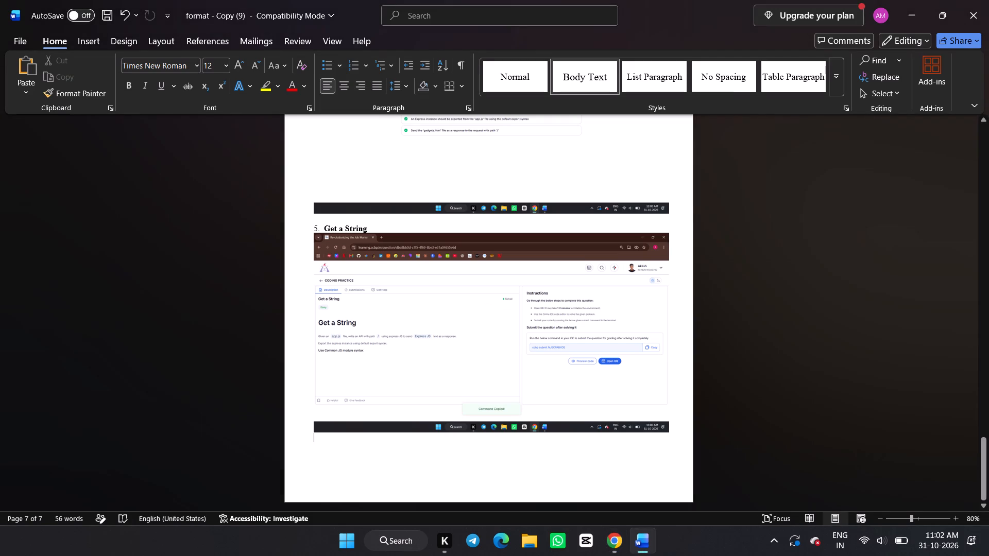
{"action": "key", "text": "ctrl+v"}
{"action": "key", "text": "Return"}
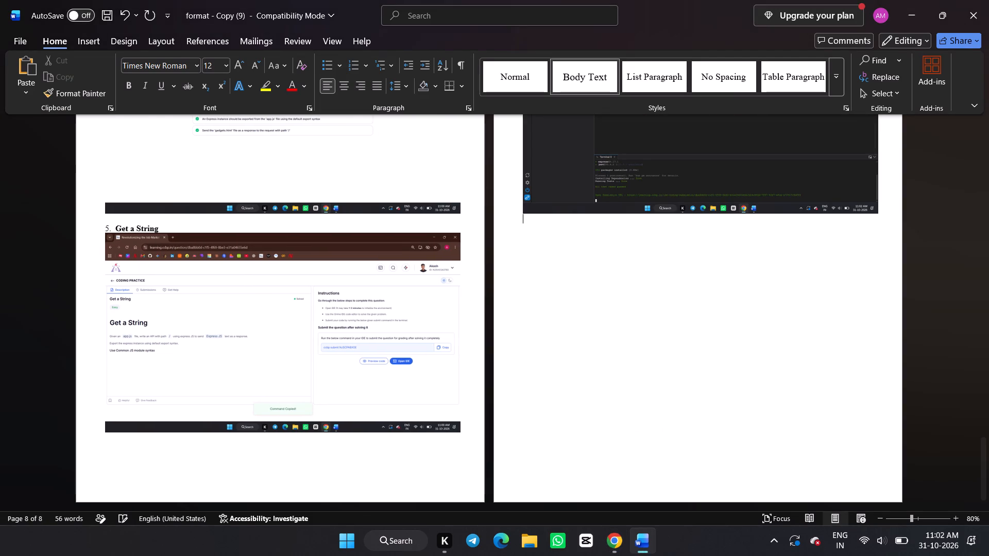
Open the "Get a String" submission URL in Chrome, capture the Submission Details page, and paste it into the Word report.
{"action": "key", "text": "alt+Tab"}
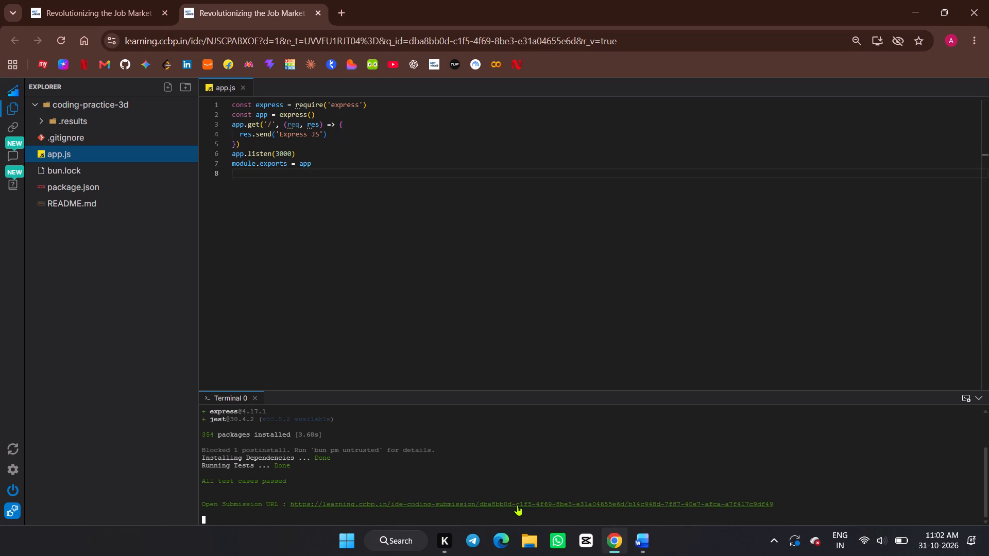
{"action": "left_click", "coordinate": [518, 505]}
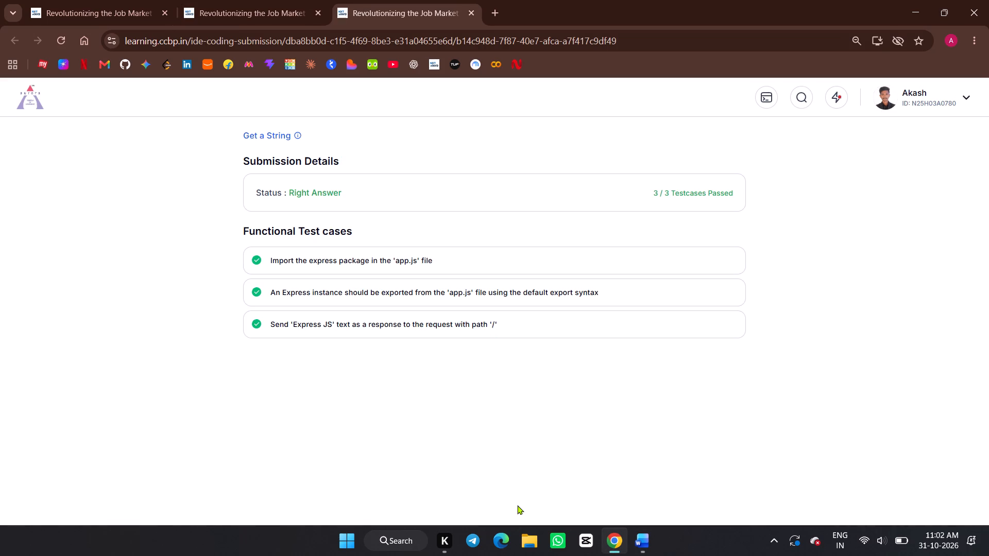
{"action": "key", "text": "super+Print"}
{"action": "key", "text": "alt+Tab"}
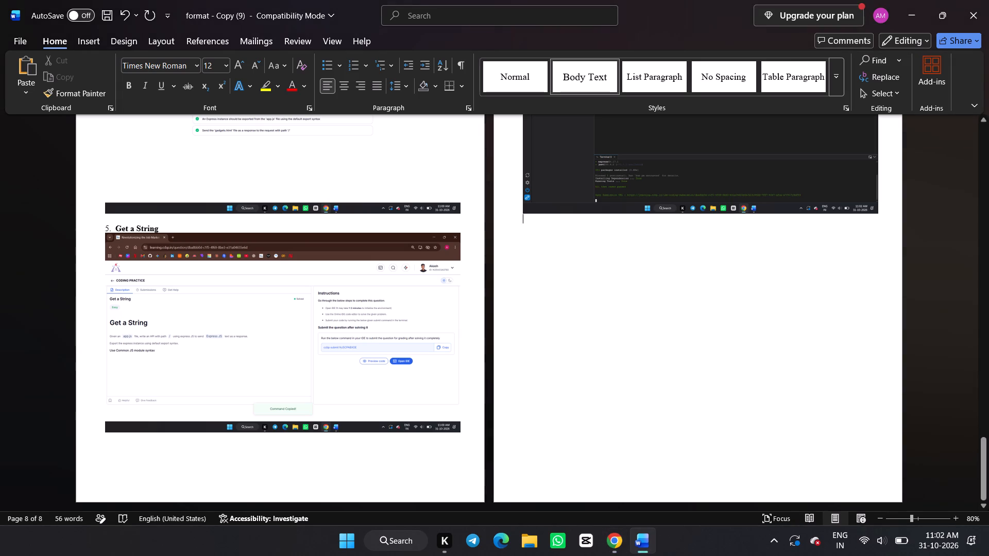
{"action": "key", "text": "ctrl+v"}
Start a PDF export of the Word report, choosing the NODEJS folder inside TERM-6 as the destination.
{"action": "scroll", "coordinate": [633, 335], "scroll_direction": "up", "scroll_amount": 15}
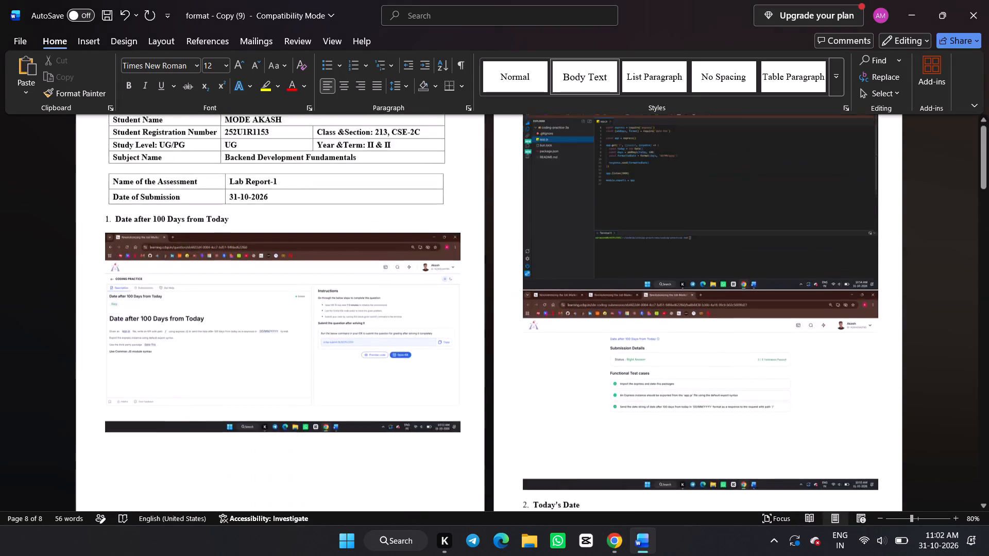
{"action": "scroll", "coordinate": [633, 335], "scroll_direction": "up", "scroll_amount": 12}
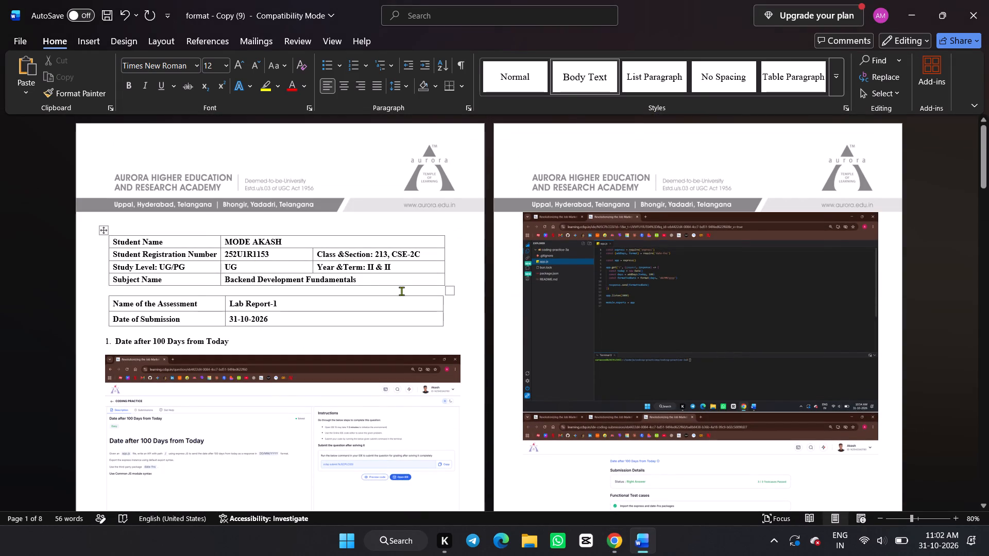
{"action": "left_click", "coordinate": [24, 41]}
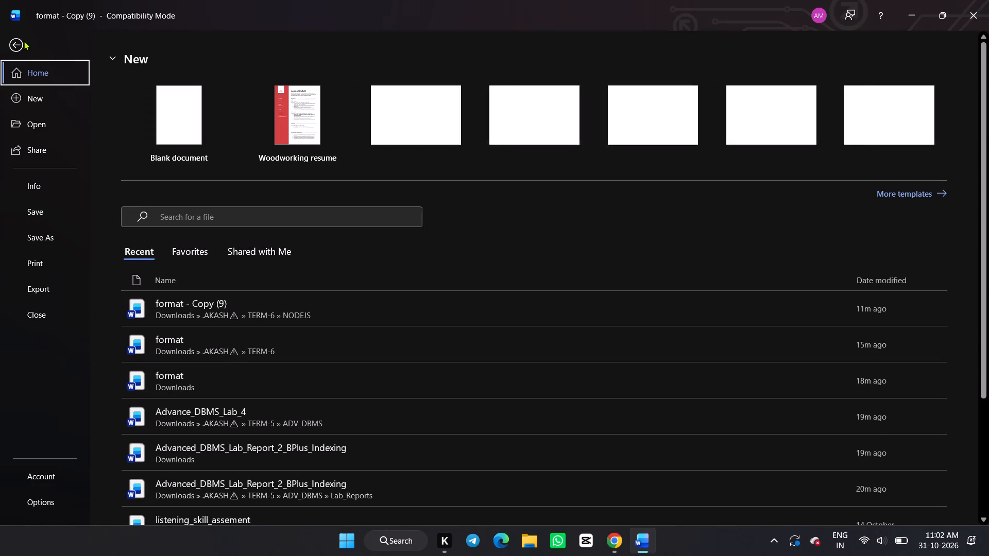
{"action": "left_click", "coordinate": [32, 288]}
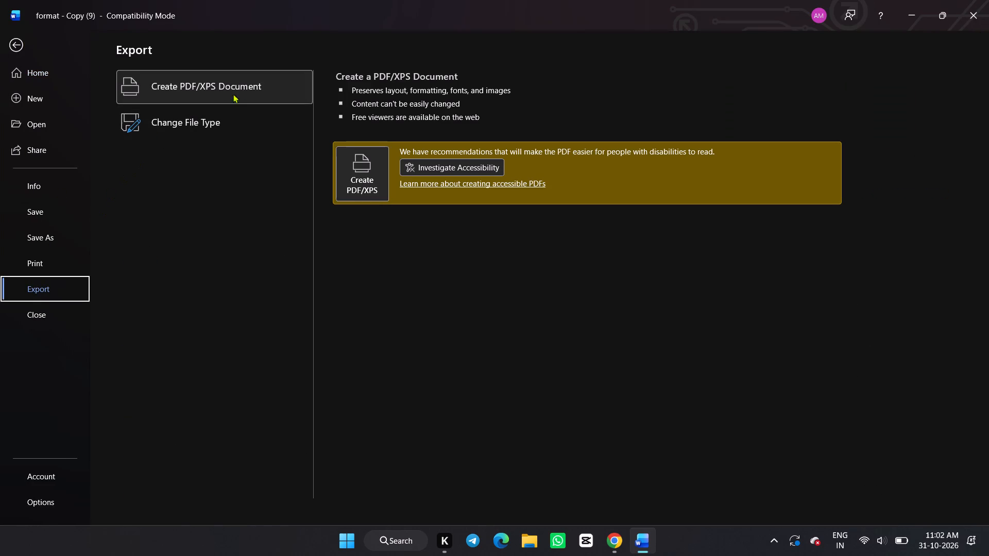
{"action": "double_click", "coordinate": [244, 88]}
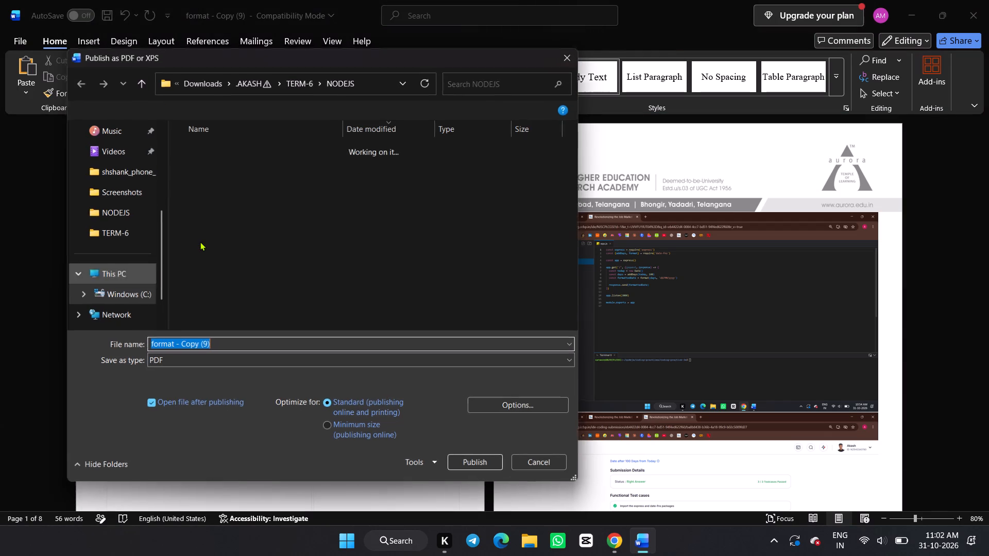
{"action": "scroll", "coordinate": [129, 160], "scroll_direction": "up", "scroll_amount": 1}
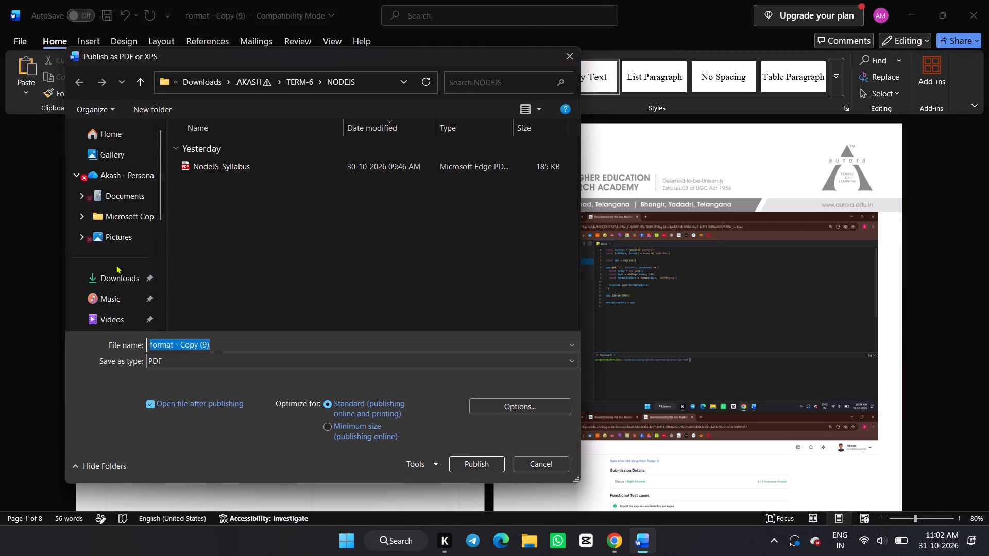
{"action": "left_click", "coordinate": [116, 269]}
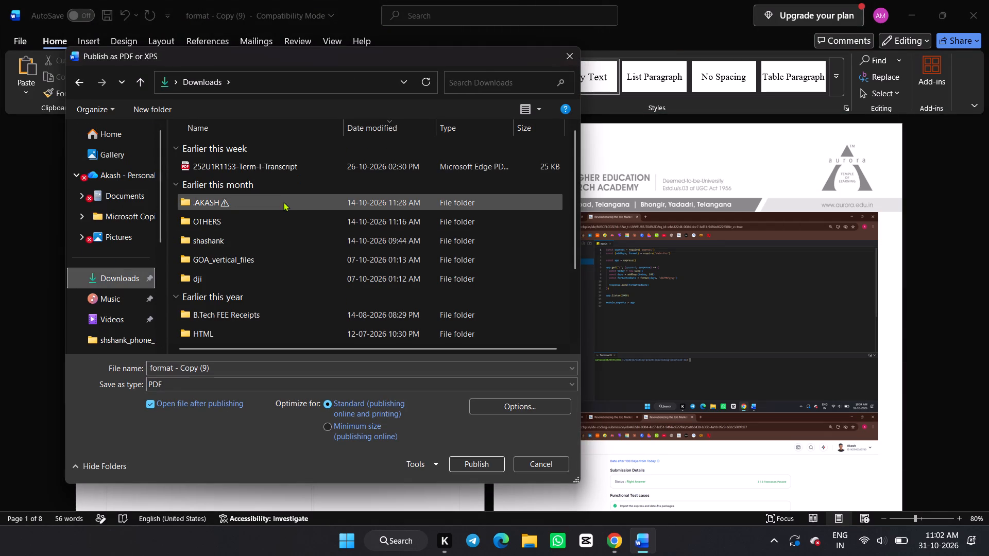
{"action": "double_click", "coordinate": [284, 202]}
{"action": "double_click", "coordinate": [401, 160]}
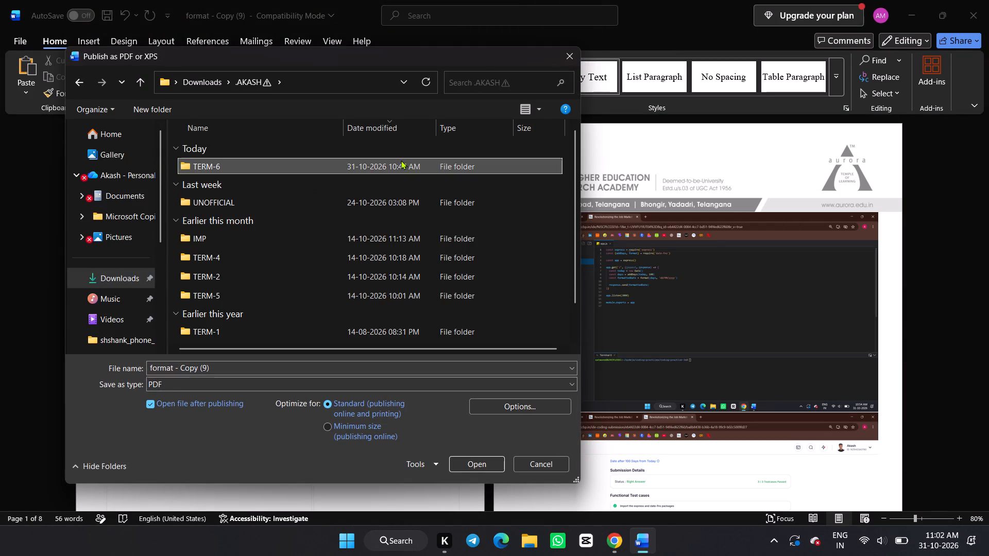
{"action": "double_click", "coordinate": [300, 171]}
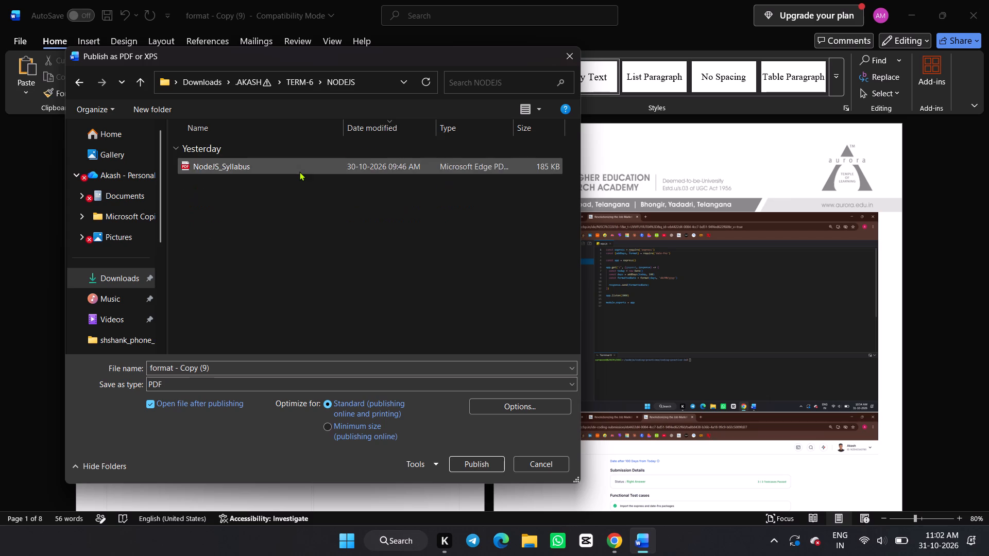
Name the PDF LAB_REPORT_1, publish it, and close the exported file when it opens in Edge.
{"action": "left_click", "coordinate": [220, 368]}
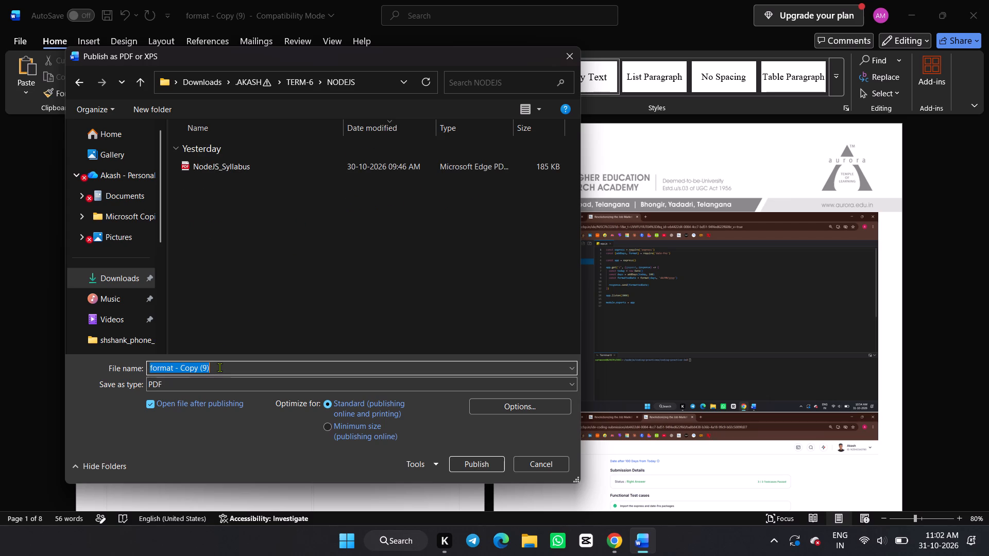
{"action": "key", "text": "BackSpace"}
{"action": "type", "text": "LAB_REPOR"}
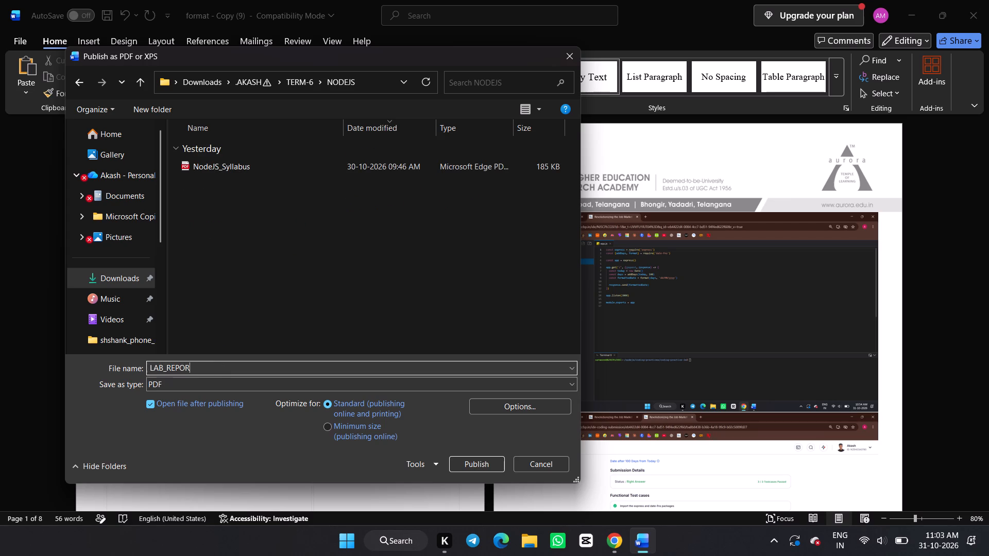
{"action": "key", "text": "shift+t"}
{"action": "key", "text": "shift+underscore"}
{"action": "key", "text": "1"}
{"action": "key", "text": "Return"}
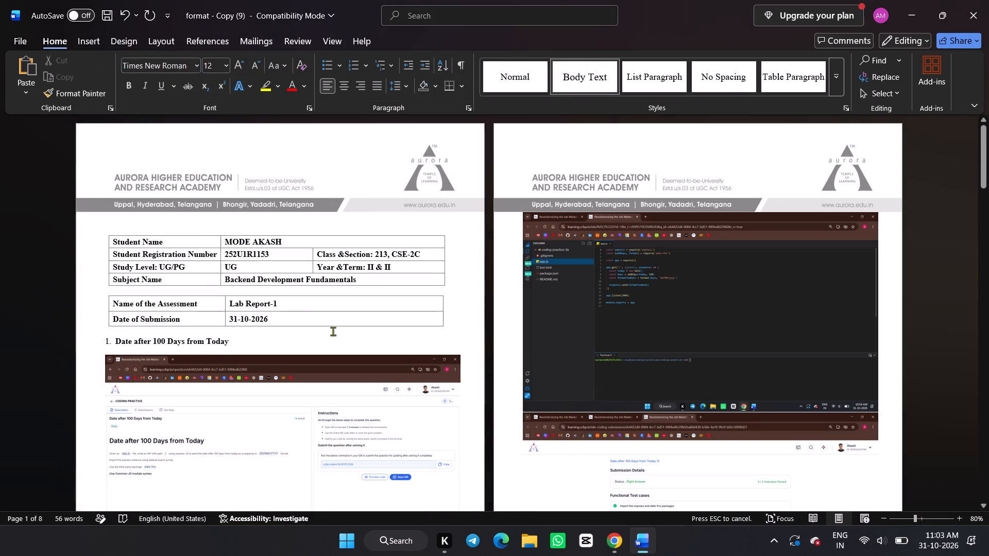
{"action": "key", "text": "ctrl+w"}
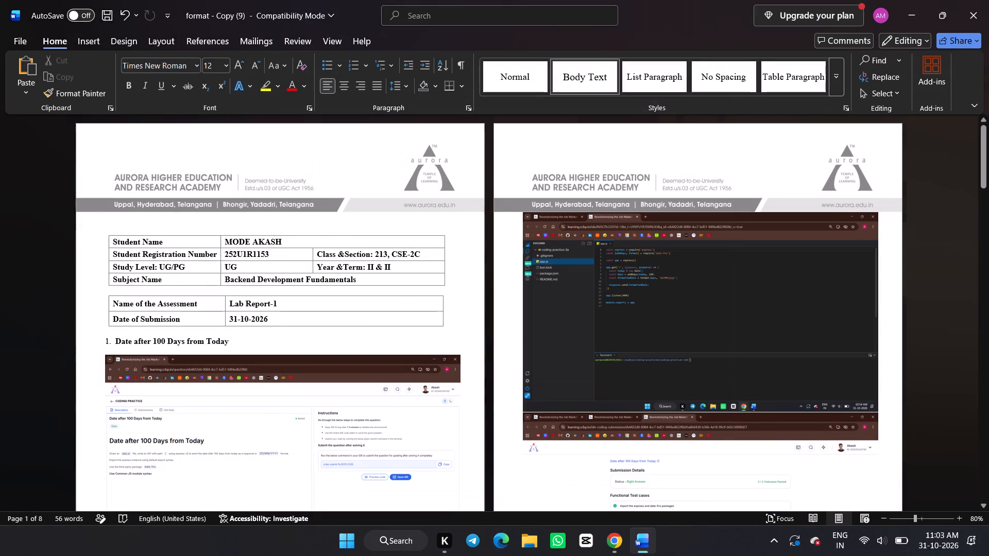
Close the Word report, saving its changes in the NODEJS folder.
{"action": "key", "text": "alt+F4"}
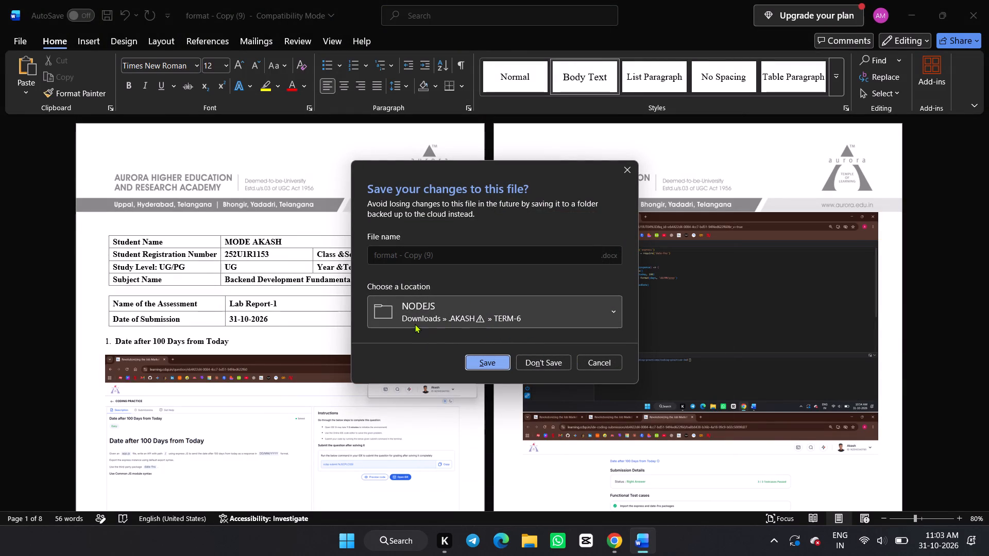
{"action": "left_click", "coordinate": [481, 366]}
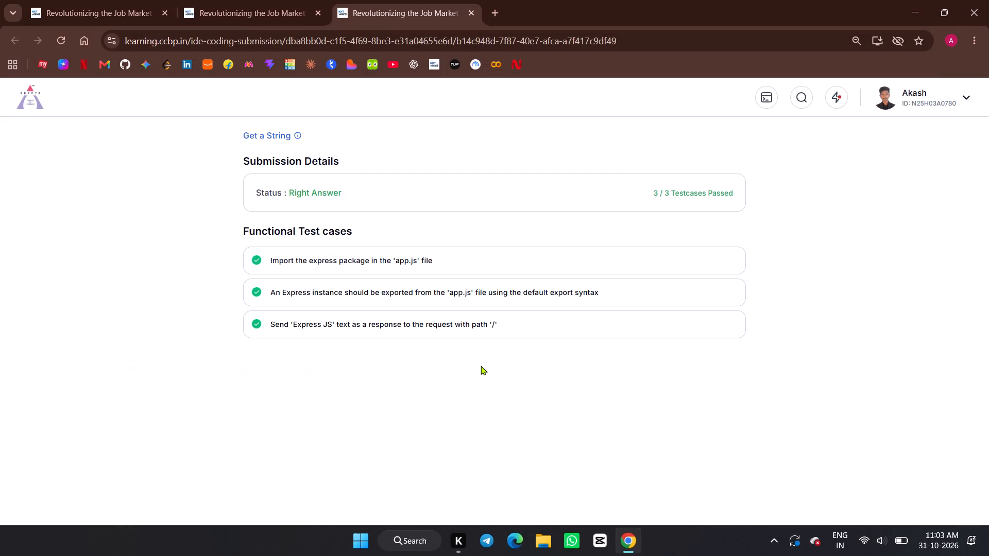
Close the "Get a String" submission, IDE and question pages in Chrome.
{"action": "key", "text": "ctrl+w"}
{"action": "key", "text": "ctrl+w"}
{"action": "key", "text": "ctrl+w"}
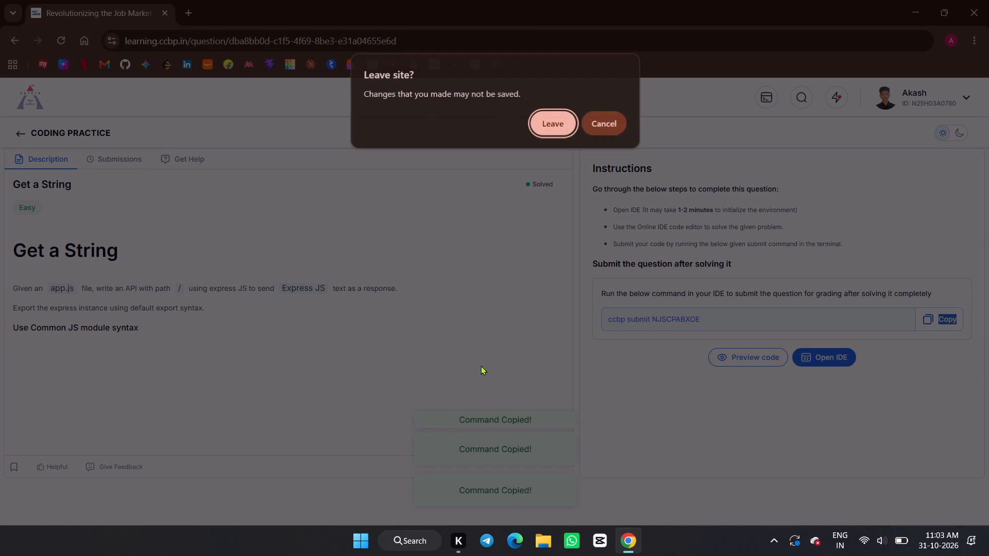